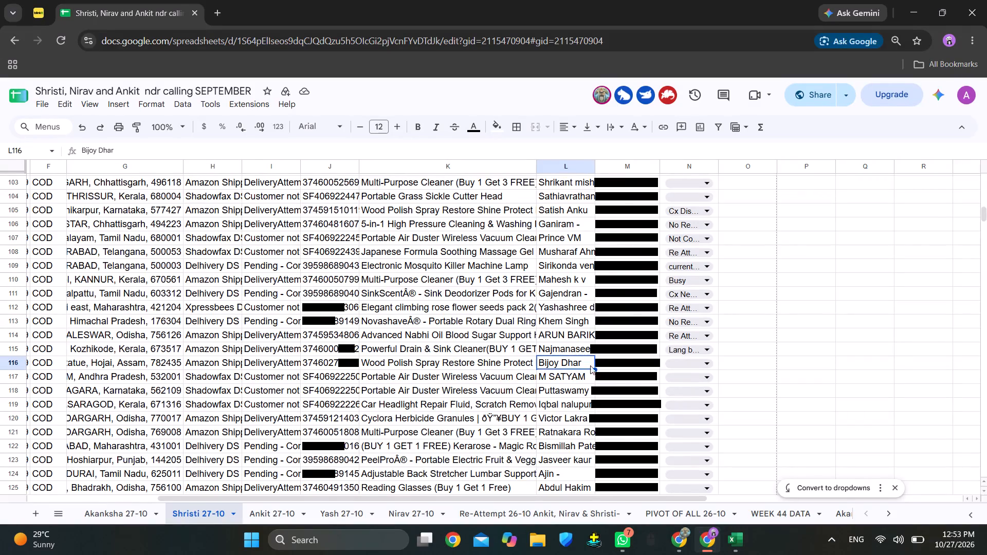
Set the call status in row 116 of the Shristi 27-10 sheet to Not Connected.
left_click(694, 366)
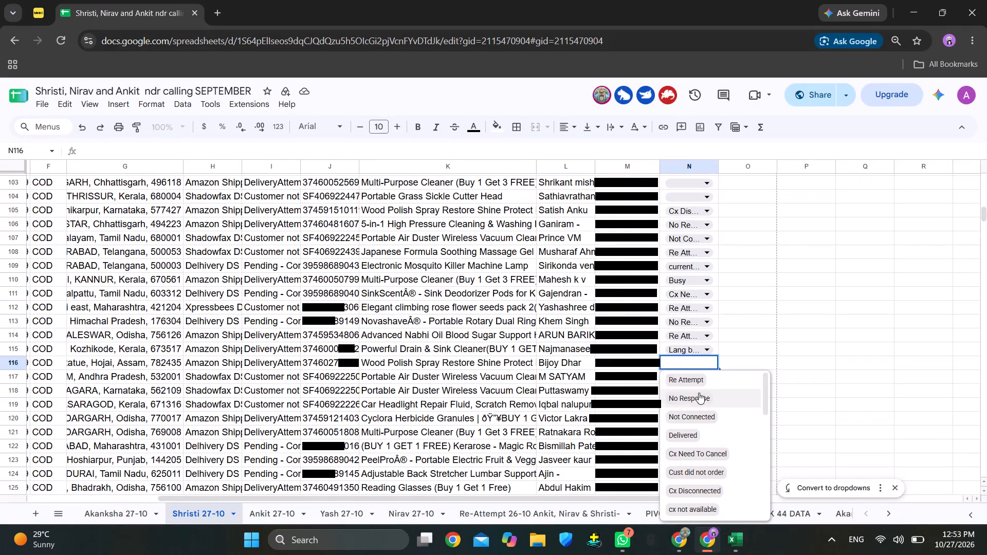
left_click(693, 416)
Select the column M entry of the next customer, in row 117.
left_click(626, 376)
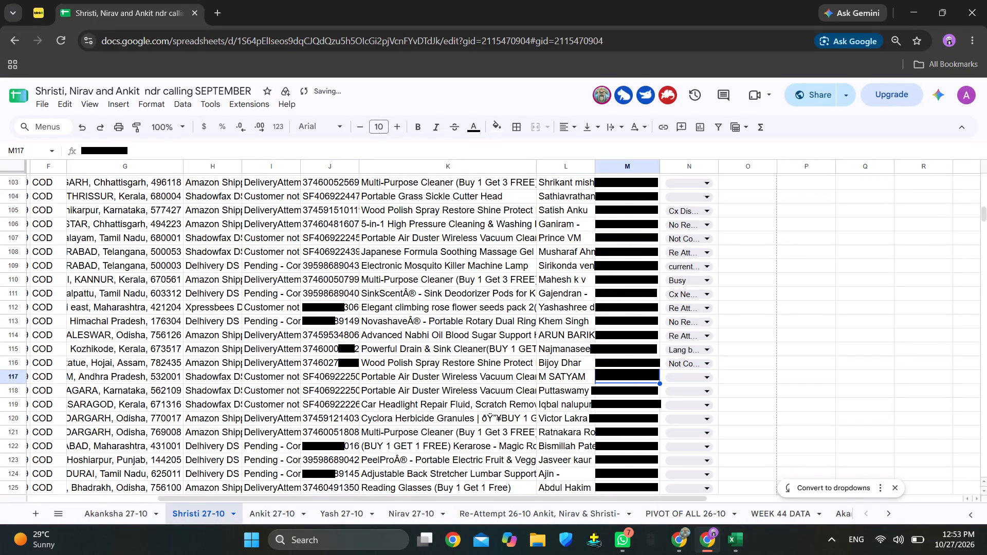
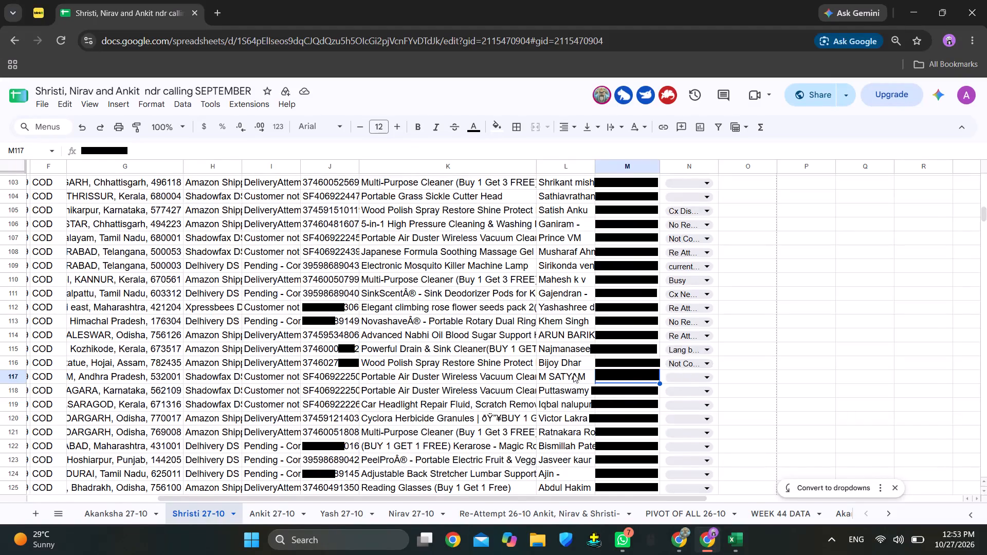
Set the call status in row 117 of the Shristi 27-10 sheet to Cx Disconnected.
left_click(573, 374)
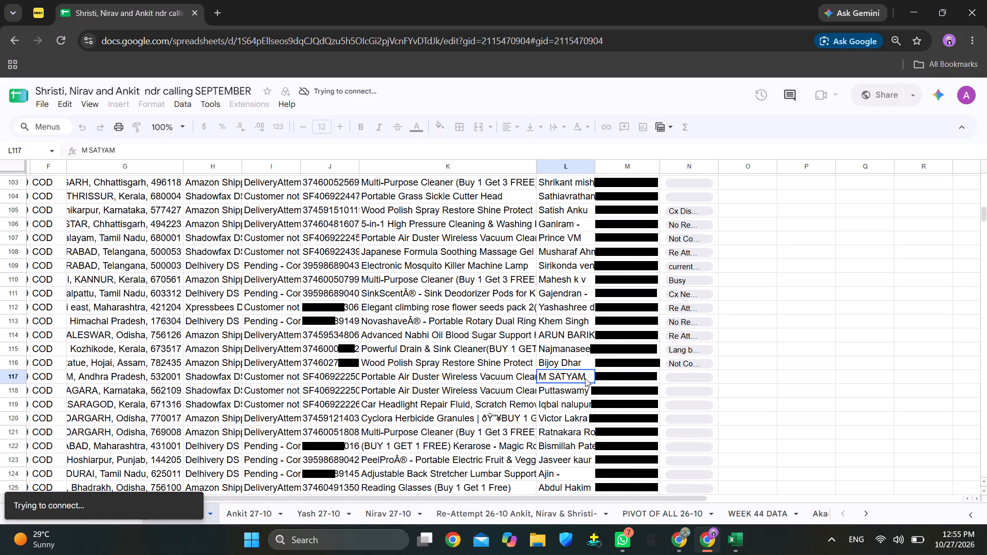
left_click(684, 378)
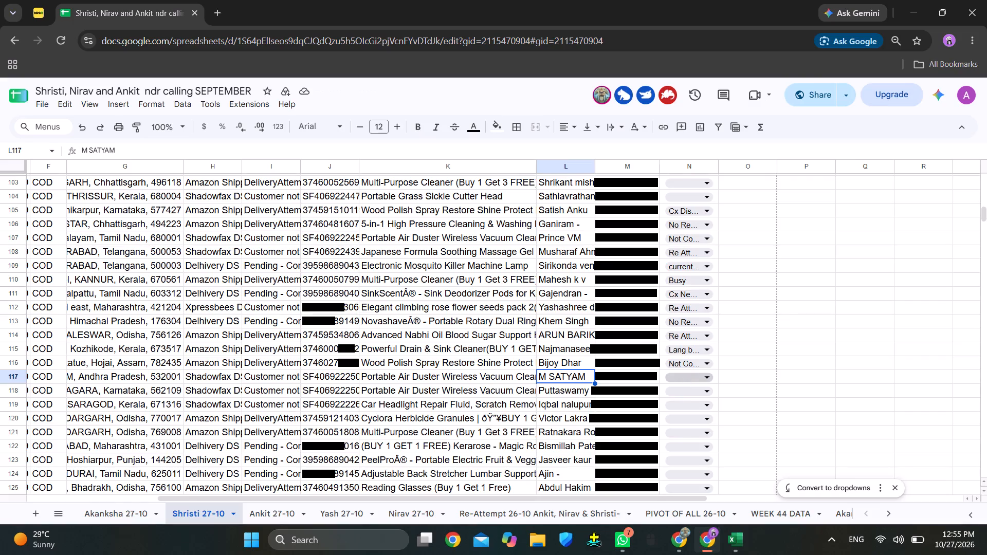
left_click(715, 500)
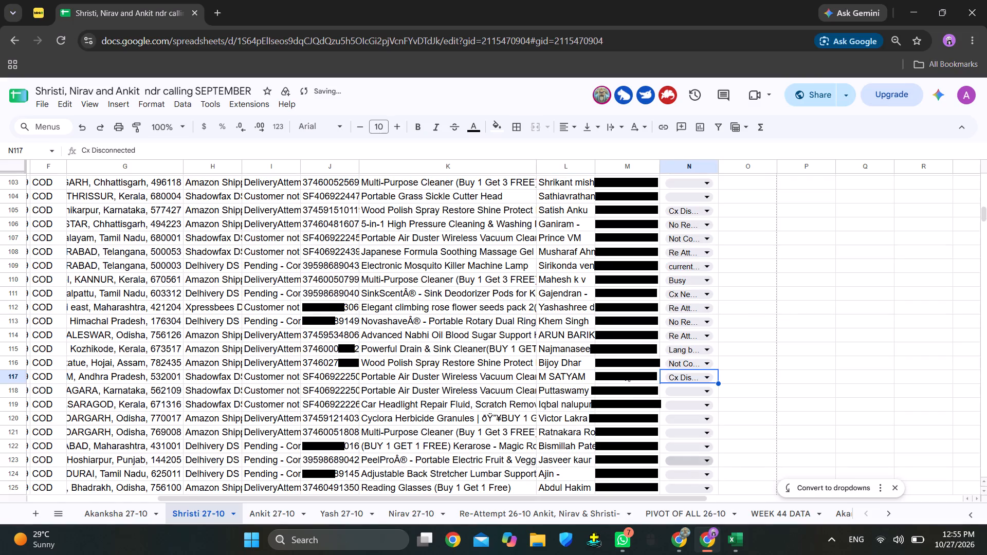
Check the row 118 customer's column M entry and set that row's call status to Incoming Calls.
left_click(634, 395)
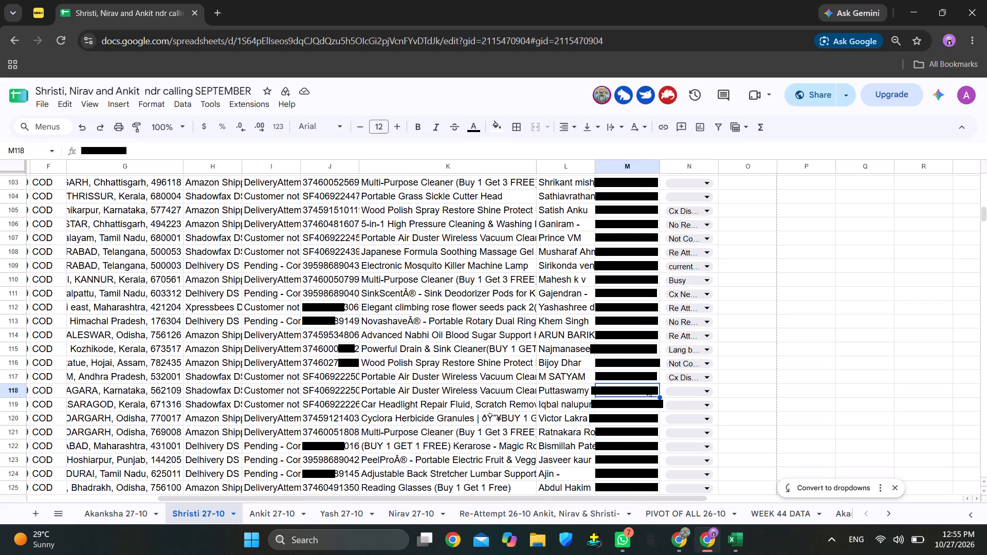
left_click(693, 393)
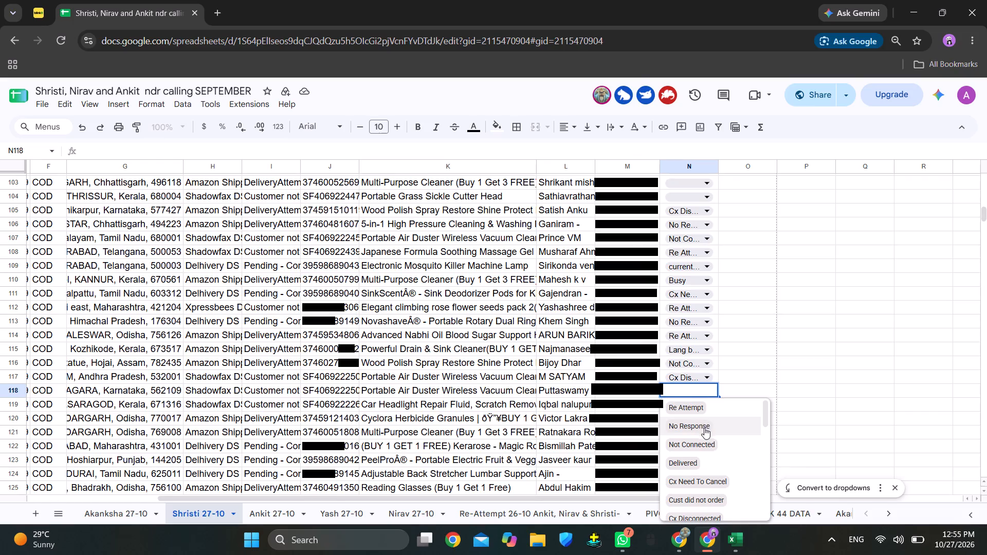
scroll(708, 441, "down", 2)
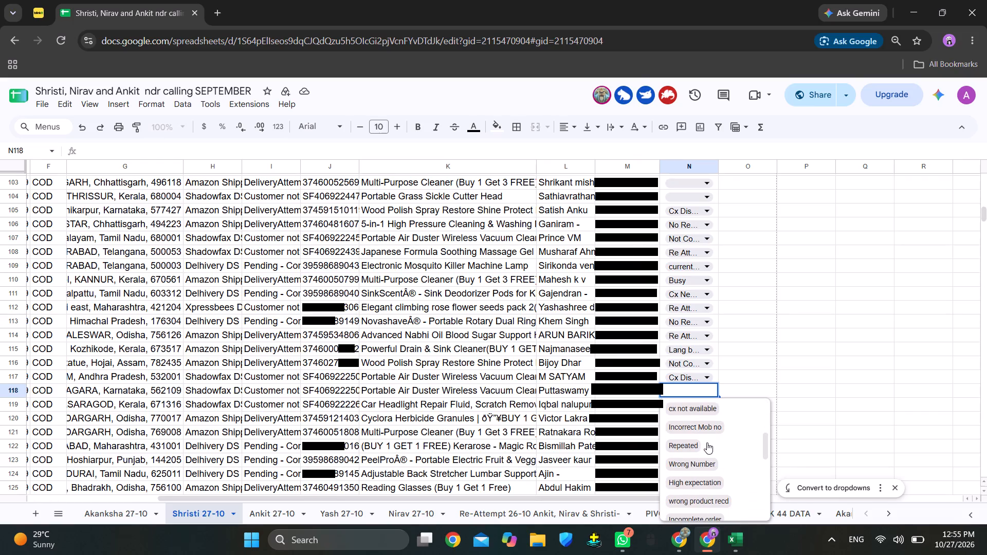
scroll(707, 442, "down", 2)
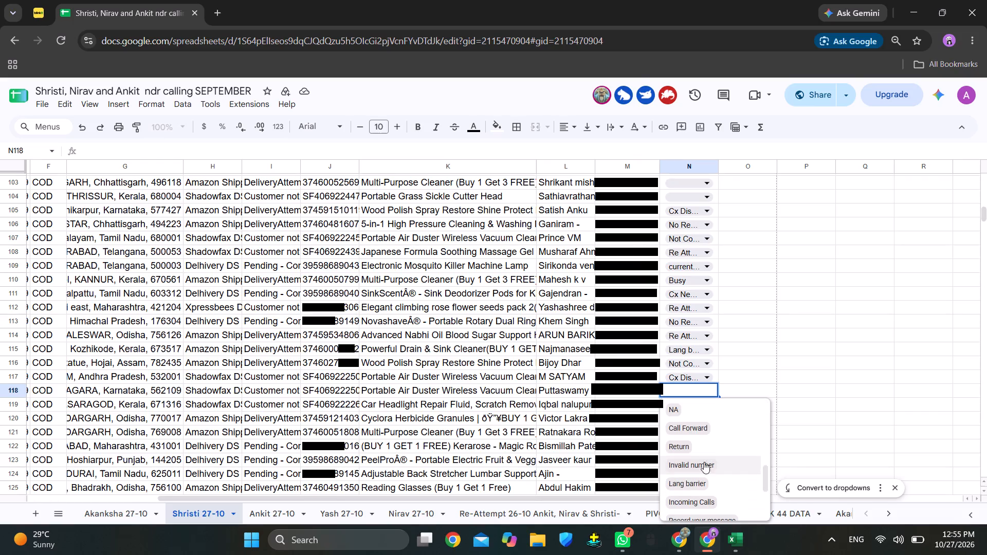
left_click(701, 500)
Check the row 119 customer's column M and name entries and set that row's call status to Record your message.
left_click(614, 399)
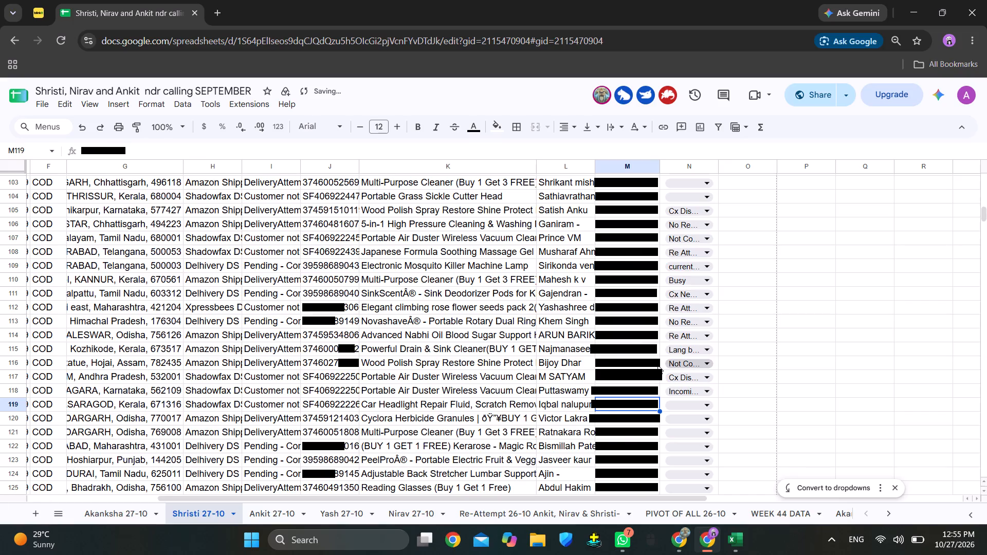
left_click(584, 405)
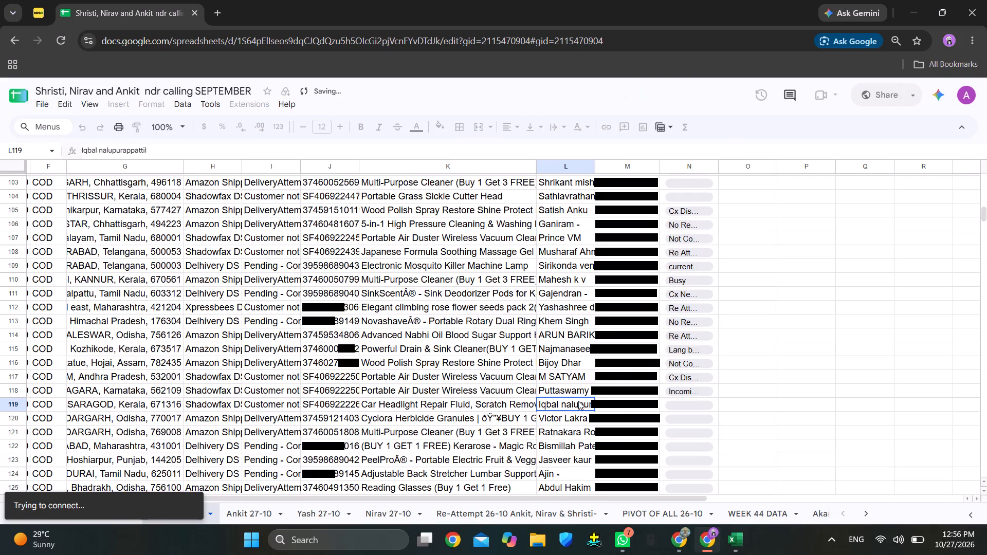
scroll(628, 380, "down", 1)
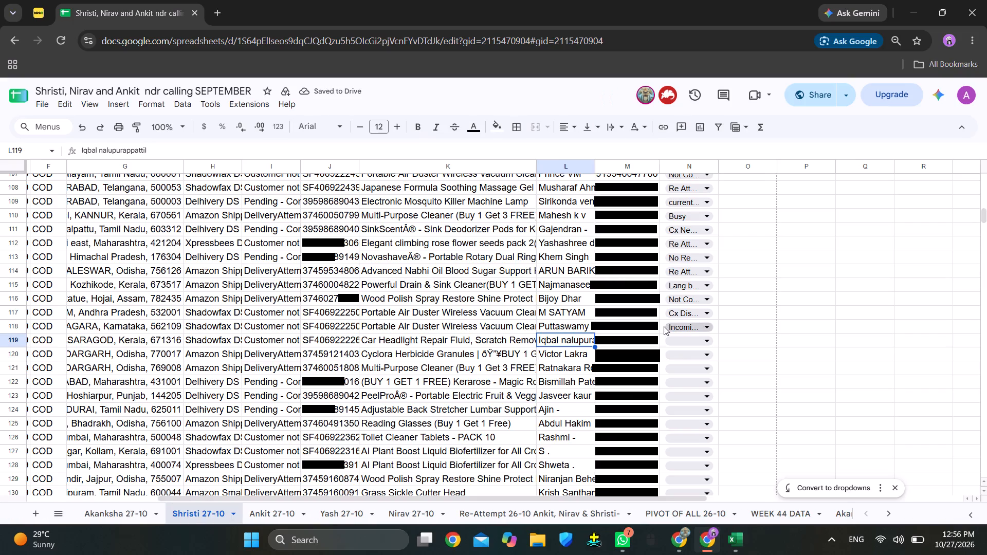
left_click(701, 345)
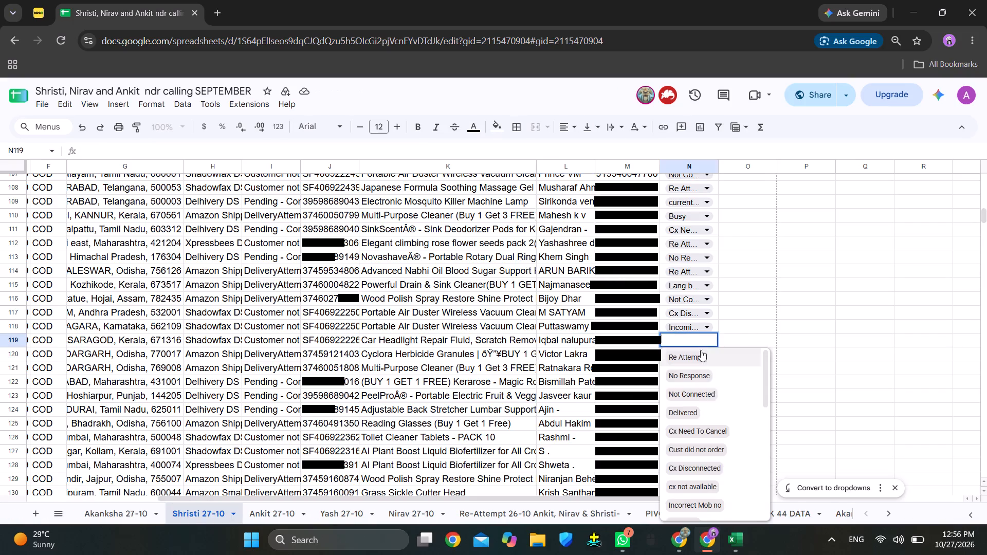
scroll(702, 419, "down", 7)
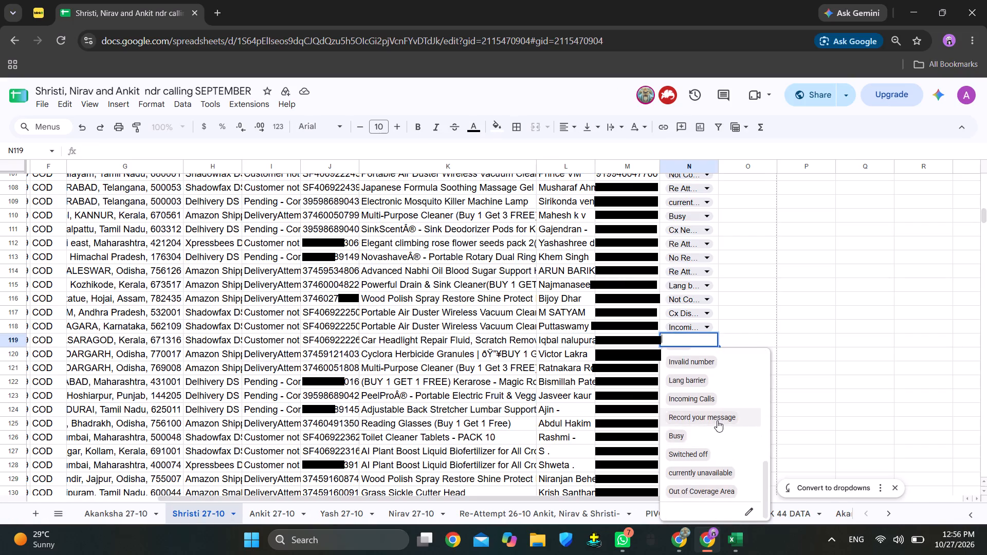
left_click(717, 420)
Select the column M entry of the next customer, in row 120.
left_click(635, 350)
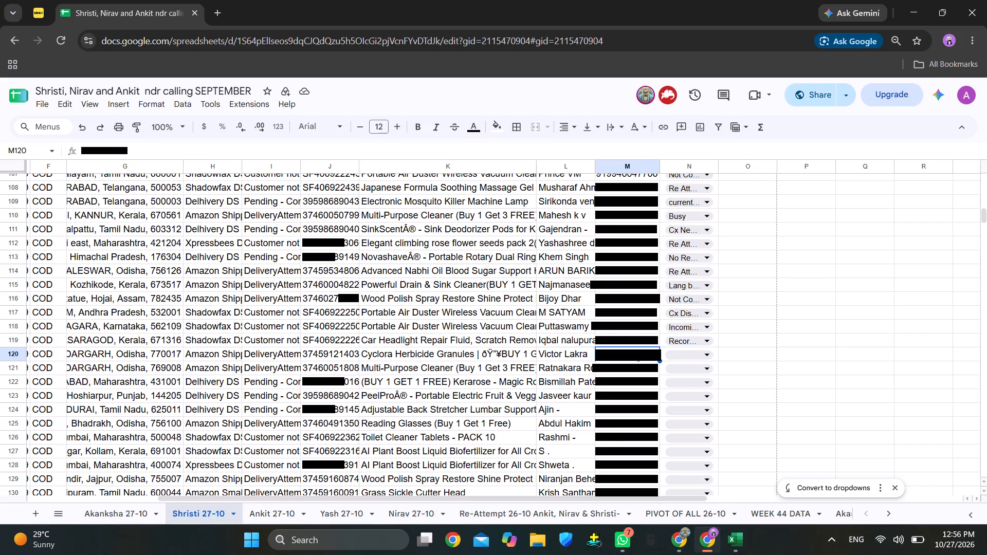
Switch to the other Chrome window and set the Remarks status in row 18 of the Ankit 27-10 sheet to No Response.
left_click(684, 542)
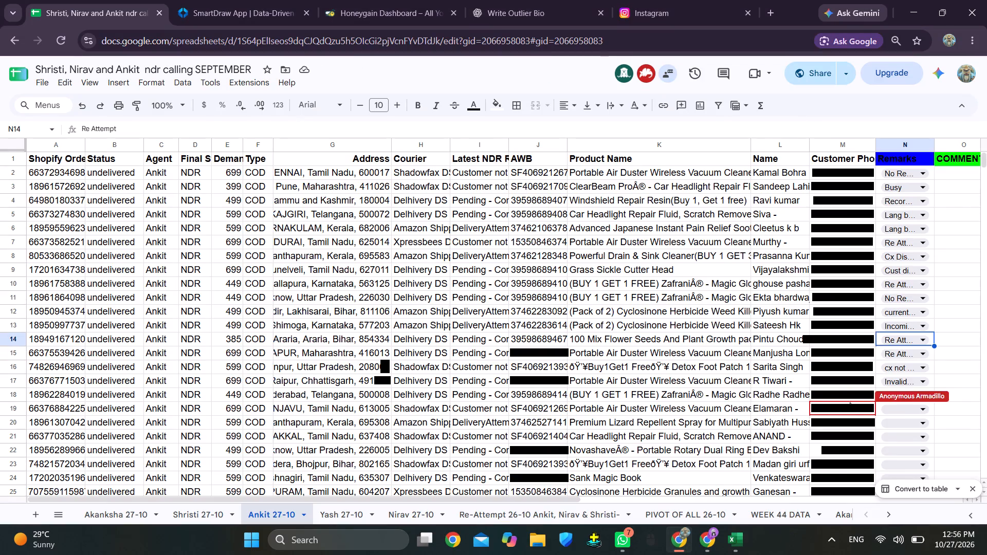
left_click(901, 394)
left_click(904, 427)
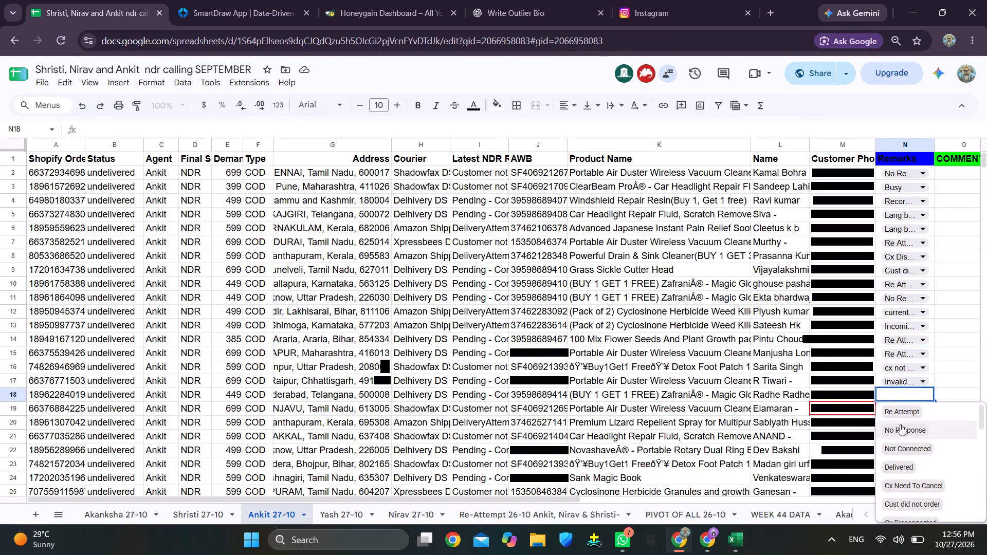
Return to the Shristi 27-10 window and set the call status in row 120 to Re Attempt.
left_click(708, 543)
left_click(579, 354)
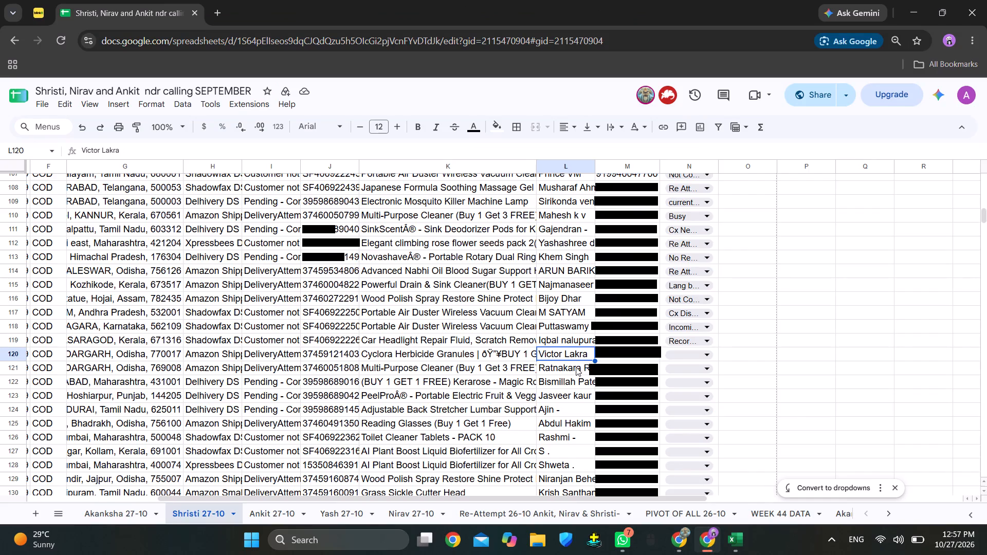
left_click(693, 358)
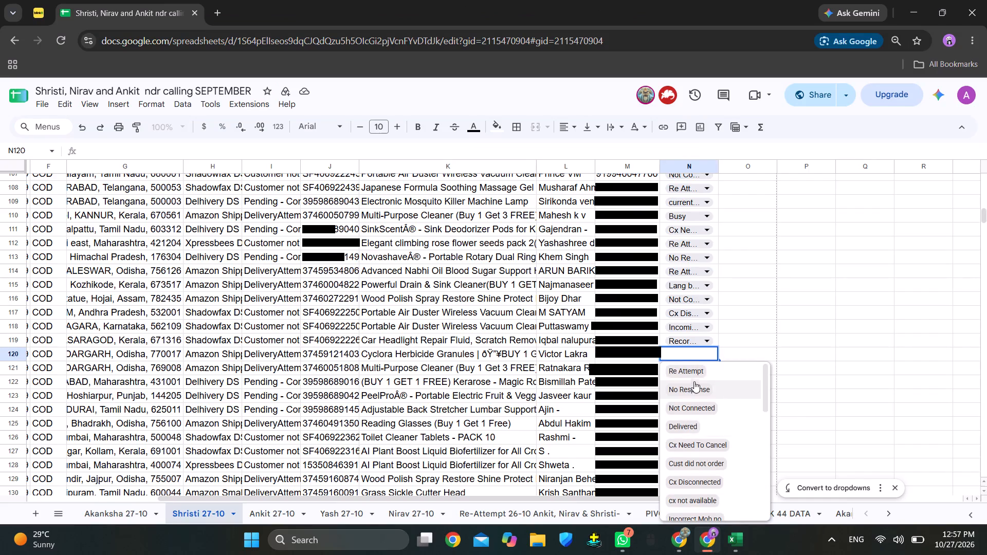
left_click(693, 371)
Check the column M entry and the name of the next customer, in row 121.
left_click(637, 369)
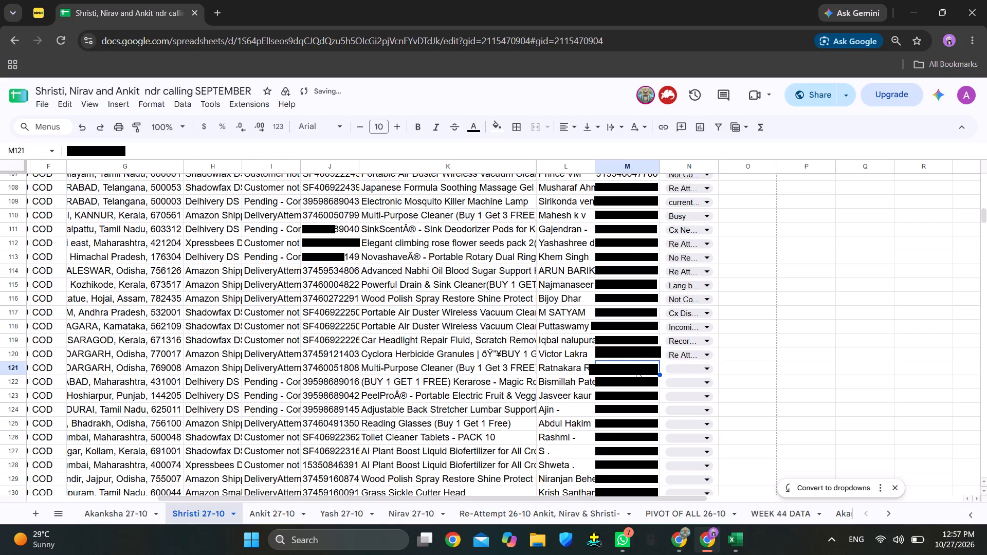
scroll(639, 340, "up", 2)
scroll(639, 340, "down", 3)
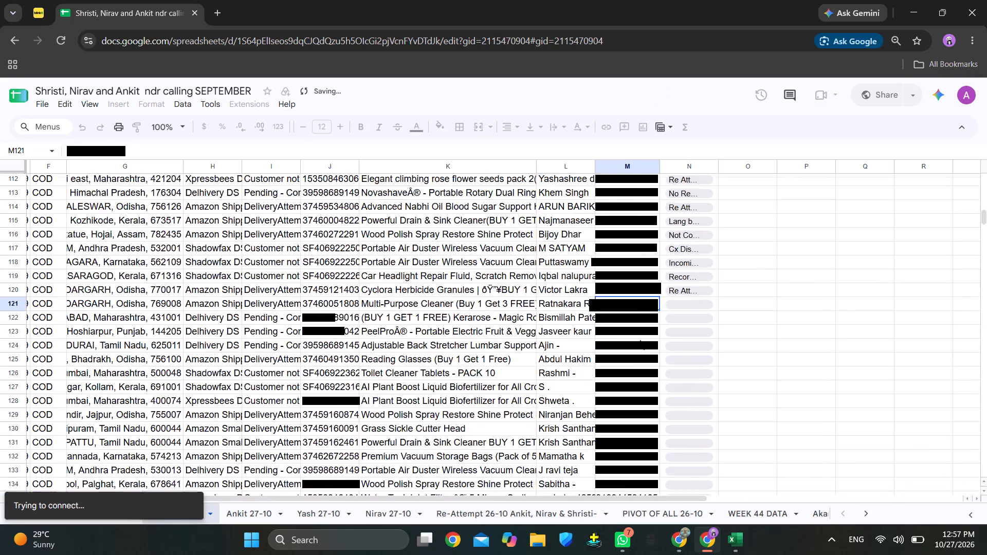
scroll(640, 340, "down", 1)
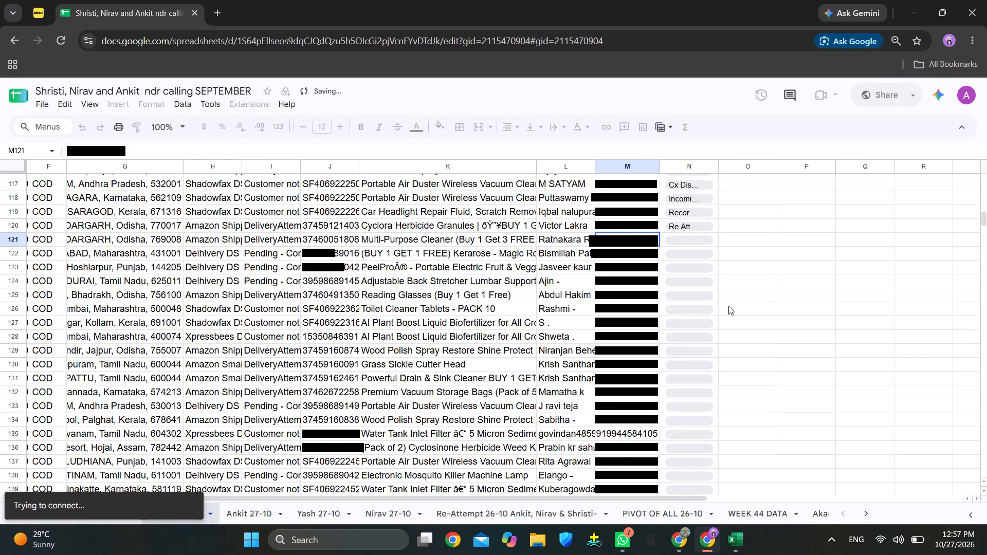
left_click(579, 237)
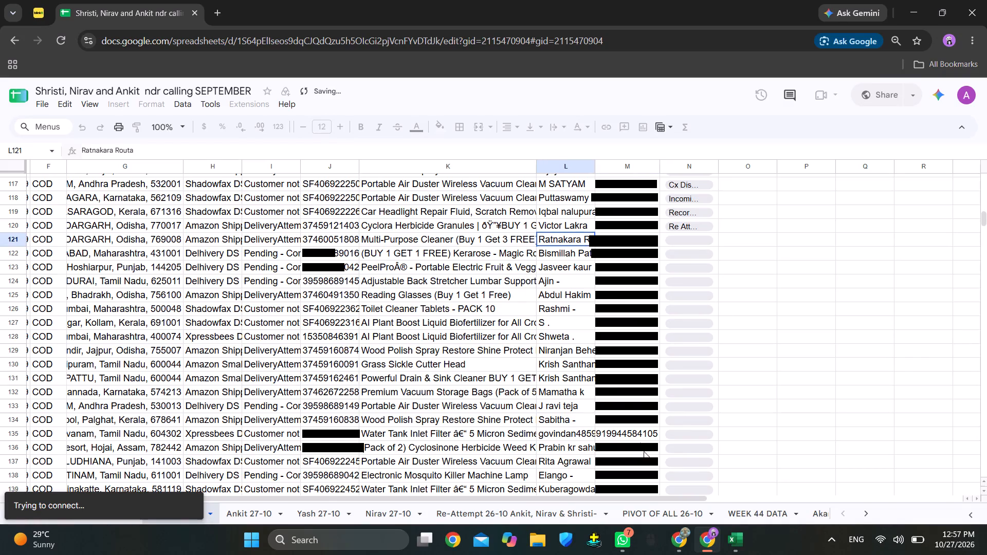
Switch to the other Chrome window showing the Ankit 27-10 sheet.
left_click(684, 544)
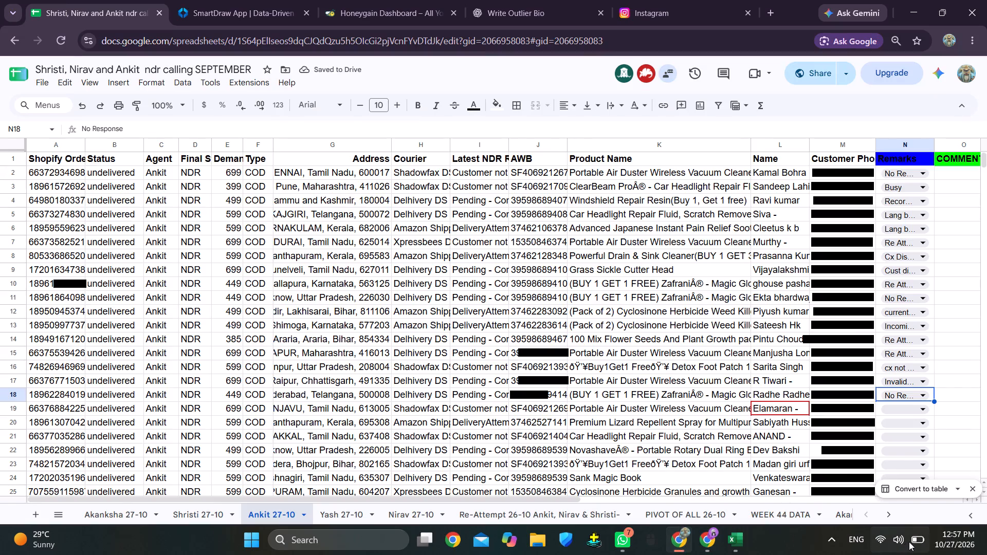
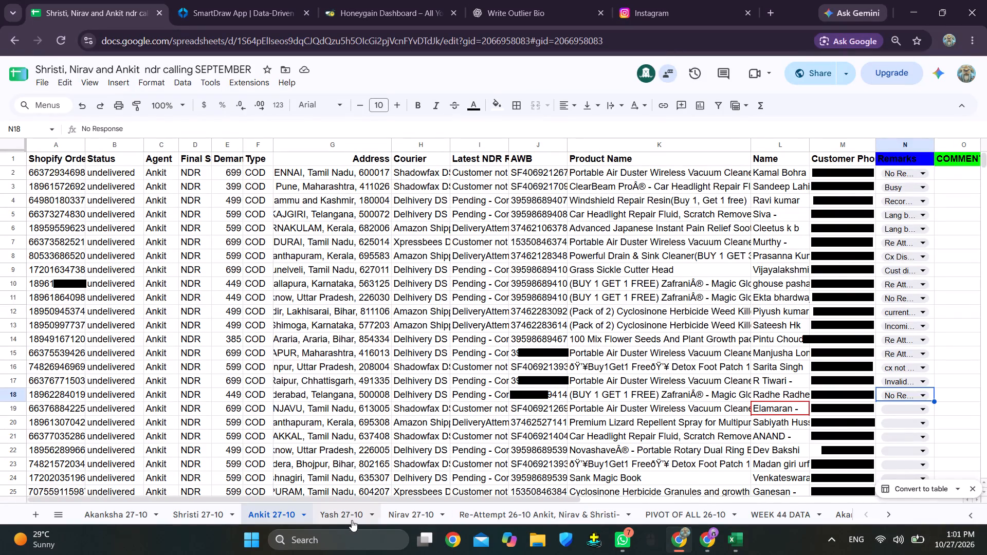
Look through the Akanksha, Shristi, Ankit, Yash and Nirav 27-10 sheets across both Chrome windows to examine their call records.
left_click(209, 514)
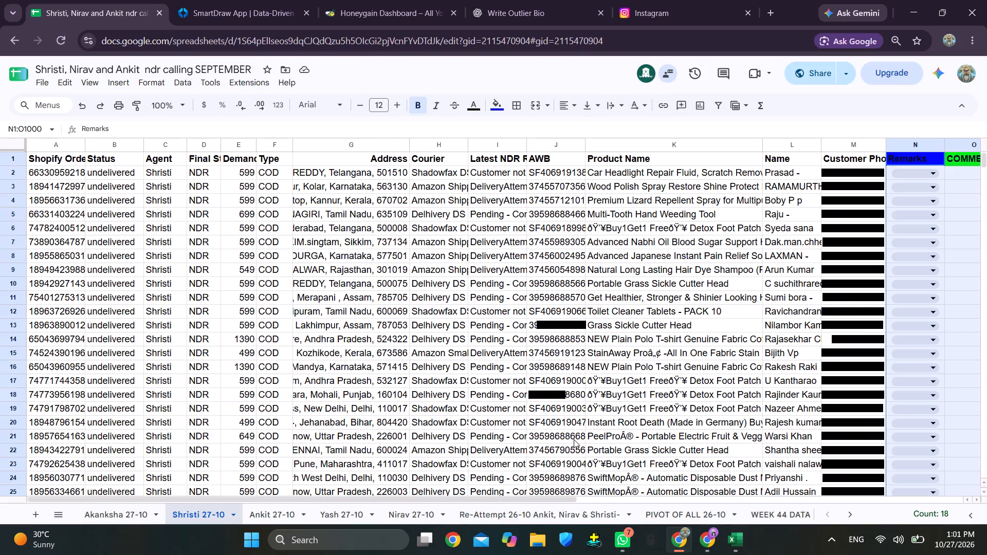
left_click(284, 512)
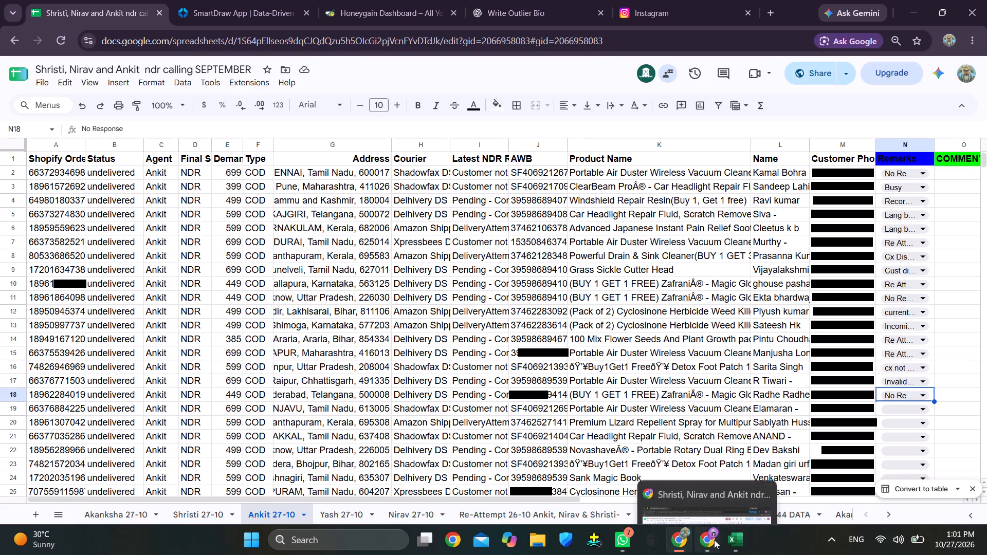
left_click(408, 511)
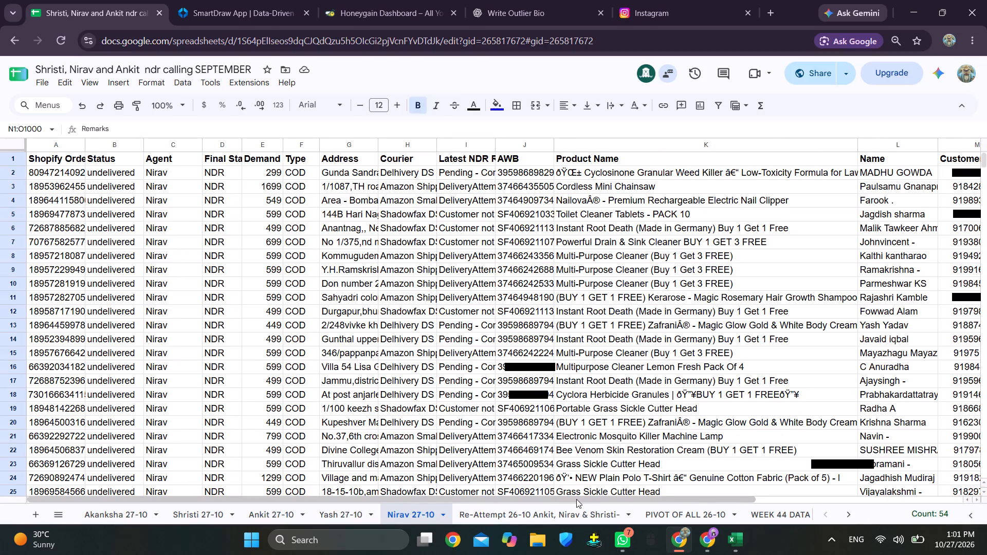
left_click(270, 517)
left_click(706, 543)
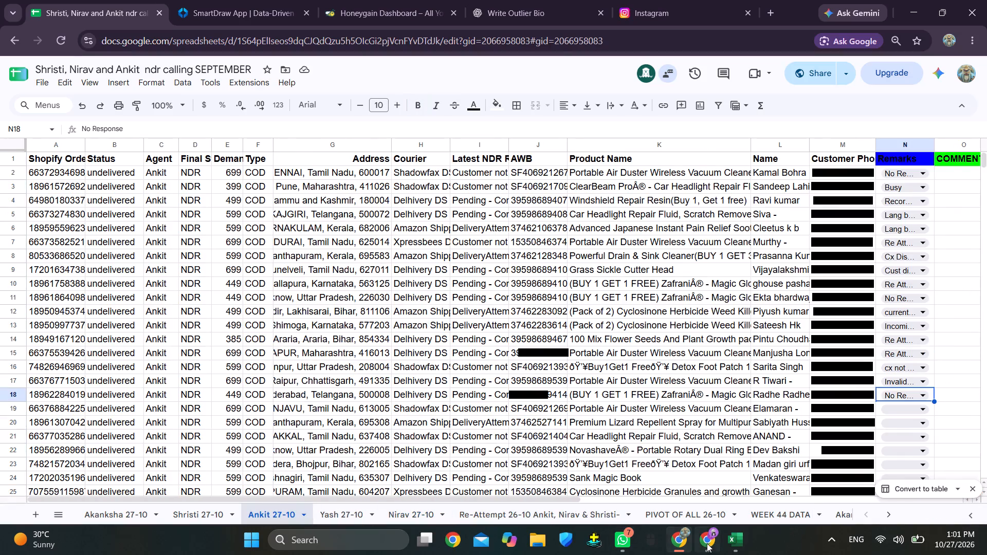
left_click(410, 516)
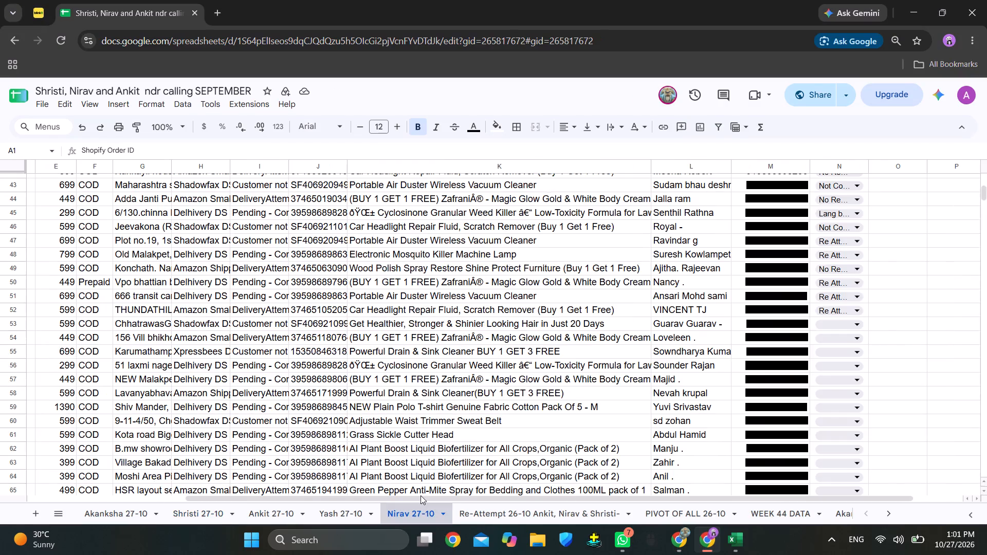
left_click(353, 517)
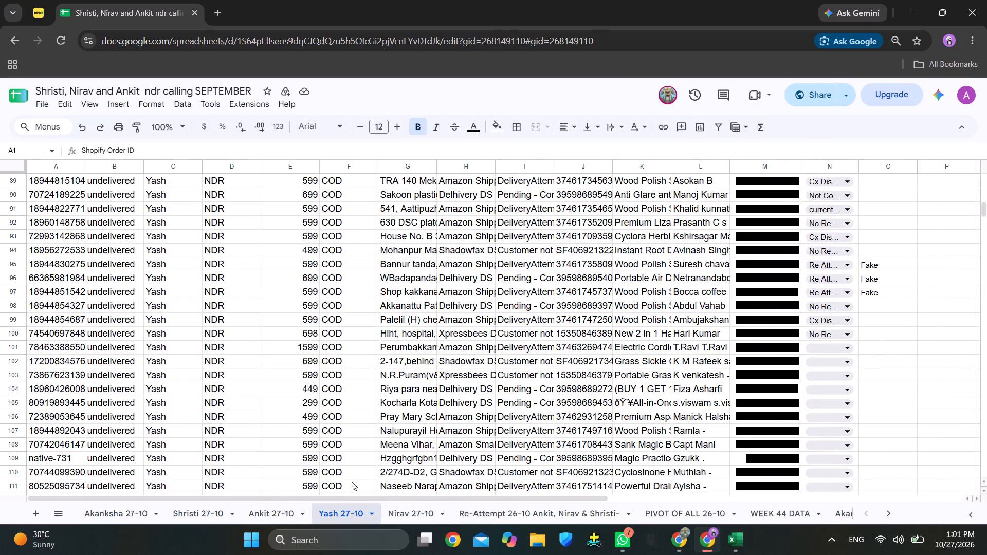
left_click(117, 516)
left_click(185, 517)
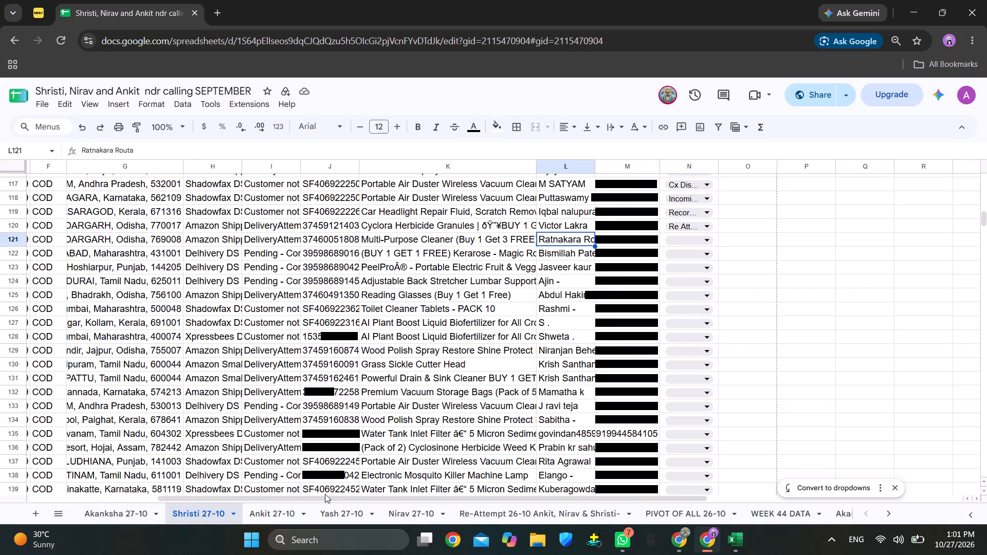
Set the Remarks status in row 19 of the Ankit 27-10 sheet to No Response.
left_click(265, 514)
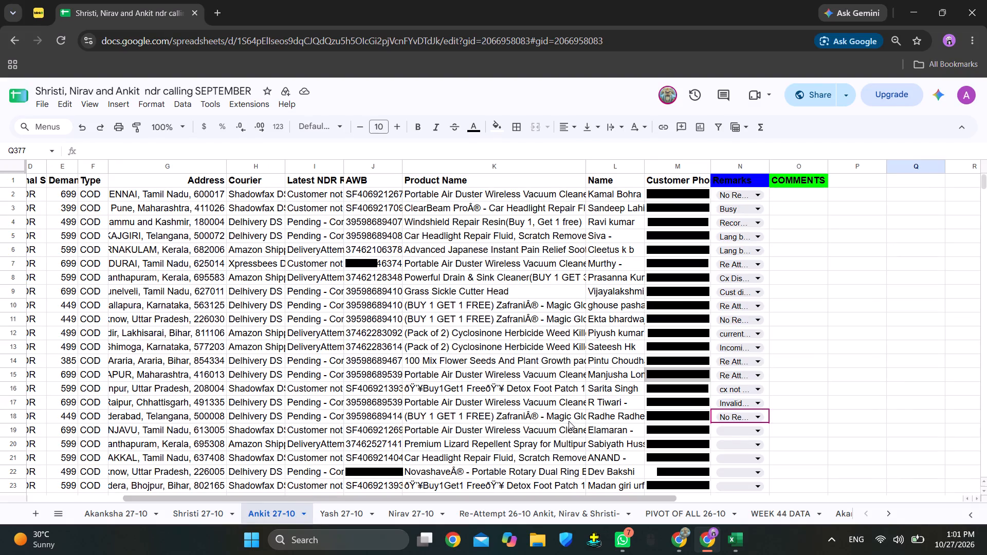
left_click(736, 432)
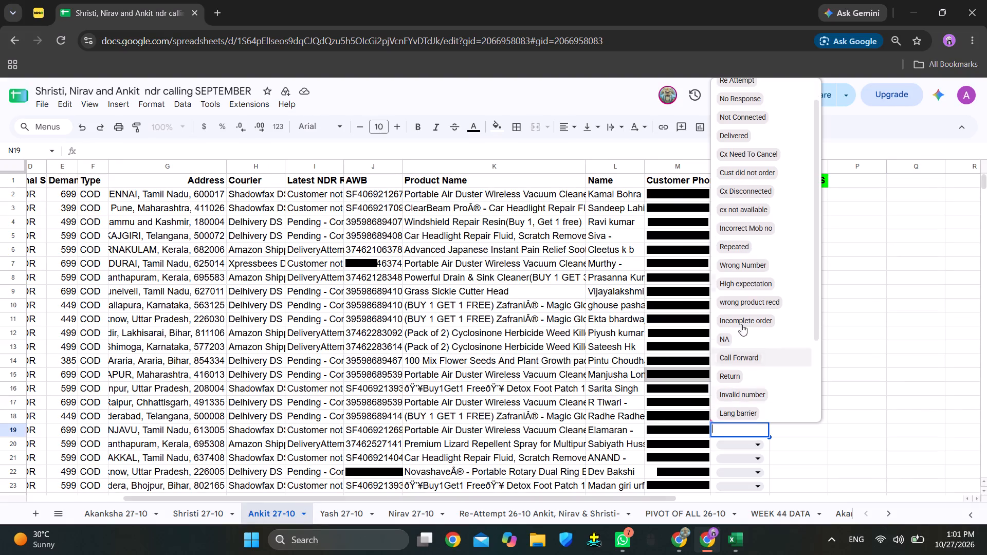
left_click(744, 96)
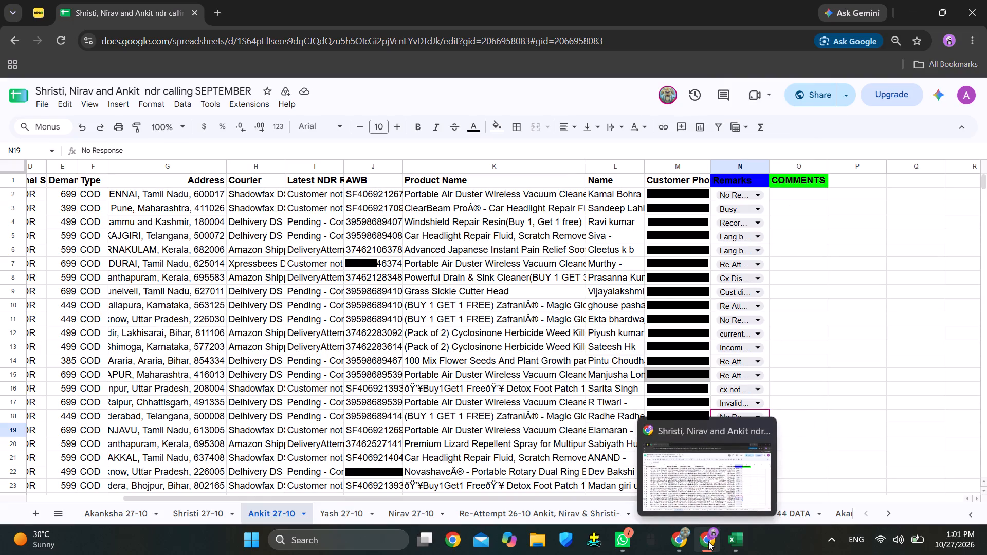
Examine the Remarks column down the whole Ankit 27-10 sheet for filled and blank call statuses.
scroll(926, 320, "down", 4)
scroll(926, 320, "up", 1)
scroll(926, 320, "down", 1)
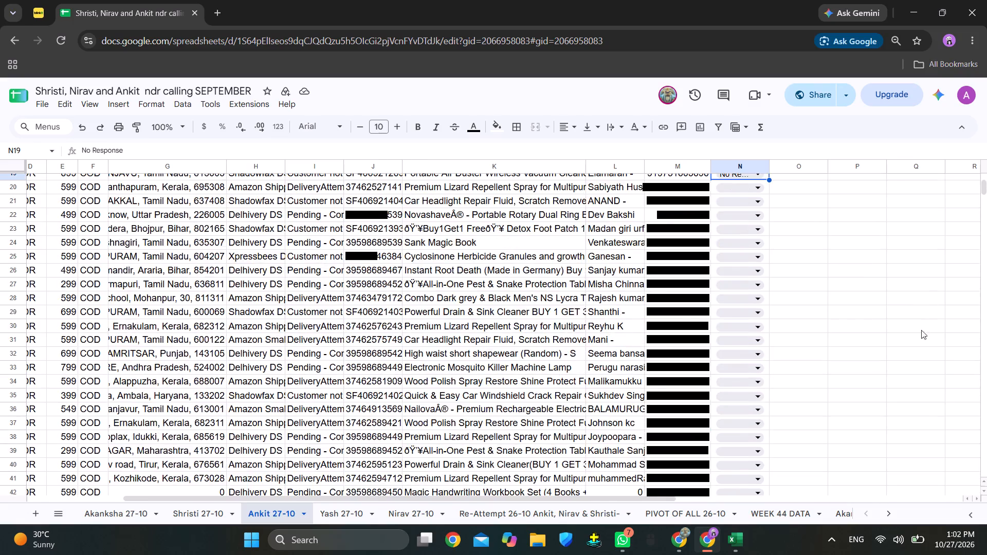
scroll(916, 343, "up", 1)
scroll(916, 343, "down", 1)
scroll(916, 344, "up", 1)
scroll(916, 344, "down", 3)
scroll(918, 366, "up", 1)
scroll(918, 366, "down", 9)
scroll(930, 382, "up", 1)
scroll(937, 378, "down", 10)
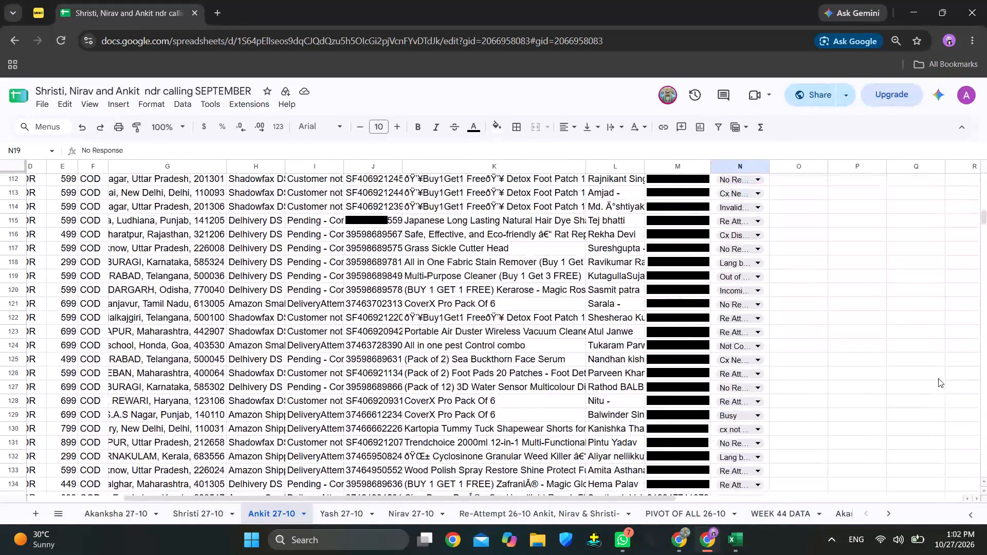
scroll(938, 378, "down", 12)
scroll(939, 383, "up", 1)
scroll(939, 383, "down", 20)
scroll(939, 383, "down", 2)
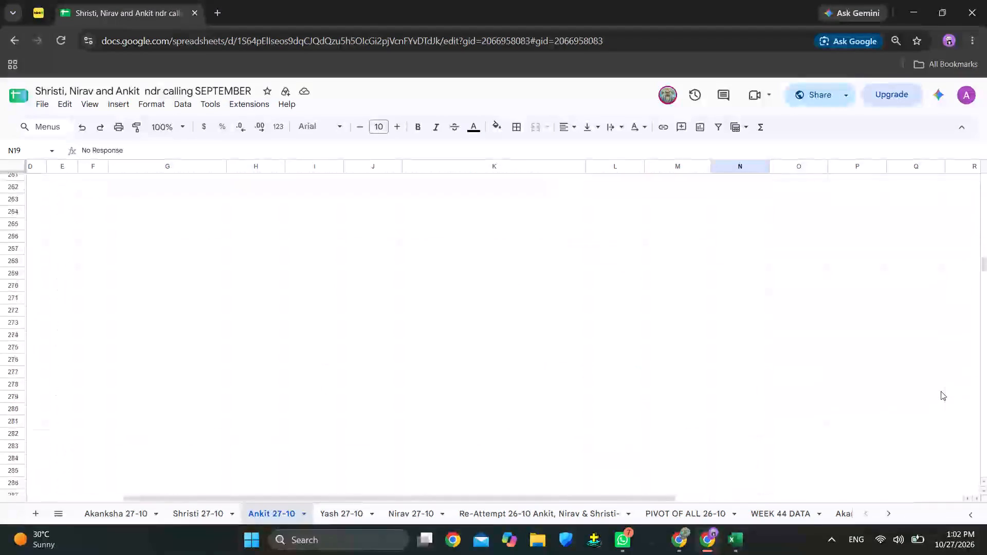
scroll(940, 394, "down", 11)
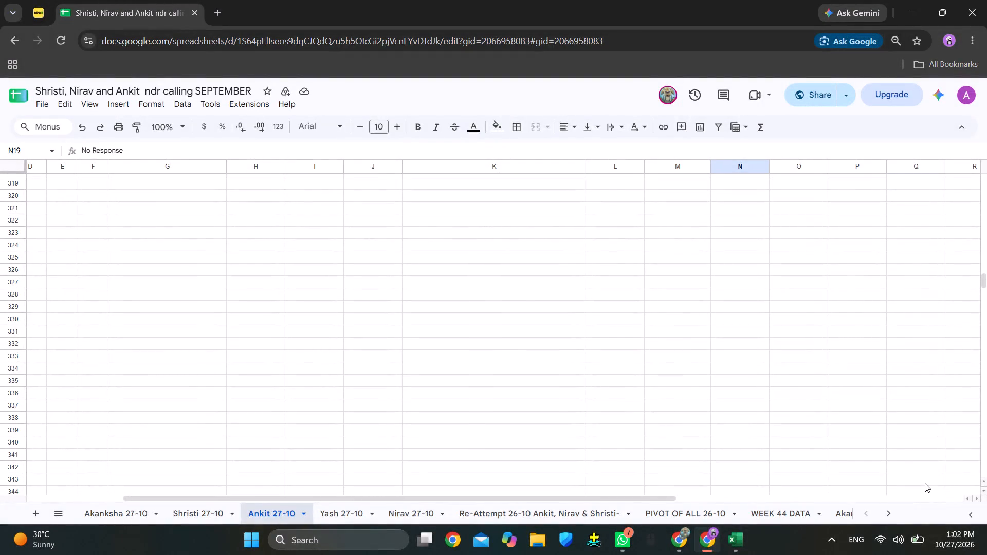
left_click(925, 483)
scroll(837, 304, "up", 1)
scroll(837, 304, "down", 1)
scroll(837, 306, "up", 8)
scroll(837, 308, "down", 2)
scroll(837, 308, "up", 11)
scroll(836, 293, "down", 1)
scroll(835, 293, "up", 3)
scroll(825, 285, "down", 2)
scroll(825, 285, "up", 1)
scroll(825, 285, "down", 1)
scroll(825, 284, "up", 2)
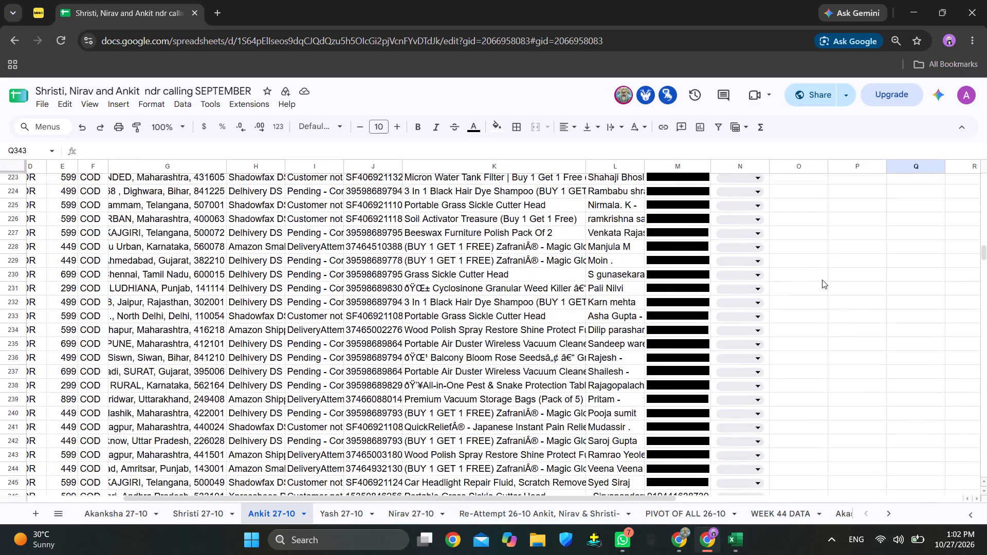
scroll(822, 280, "up", 2)
scroll(822, 280, "down", 1)
scroll(822, 278, "up", 2)
scroll(822, 273, "down", 1)
scroll(822, 273, "up", 3)
scroll(822, 273, "down", 1)
scroll(822, 273, "up", 1)
scroll(822, 273, "down", 1)
scroll(822, 273, "up", 1)
scroll(822, 273, "down", 1)
scroll(822, 273, "up", 16)
scroll(820, 268, "down", 1)
scroll(820, 268, "up", 4)
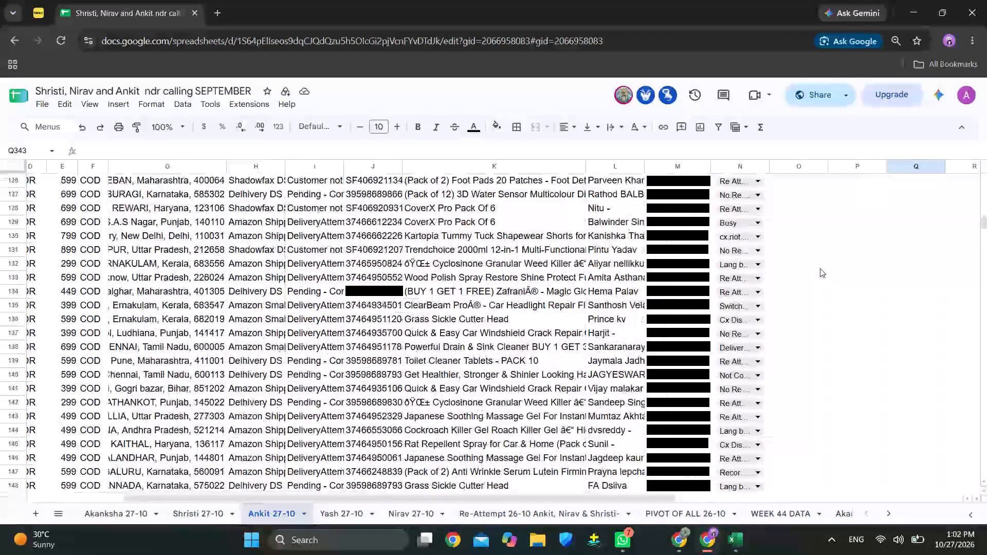
scroll(820, 268, "up", 18)
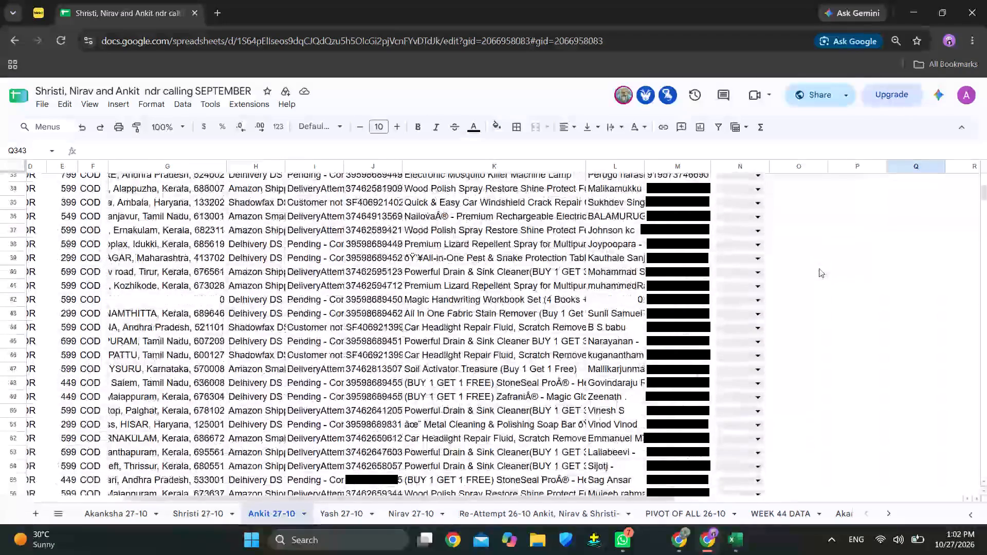
scroll(818, 268, "up", 1)
scroll(818, 268, "down", 1)
scroll(818, 268, "up", 1)
scroll(818, 266, "down", 1)
scroll(818, 266, "up", 2)
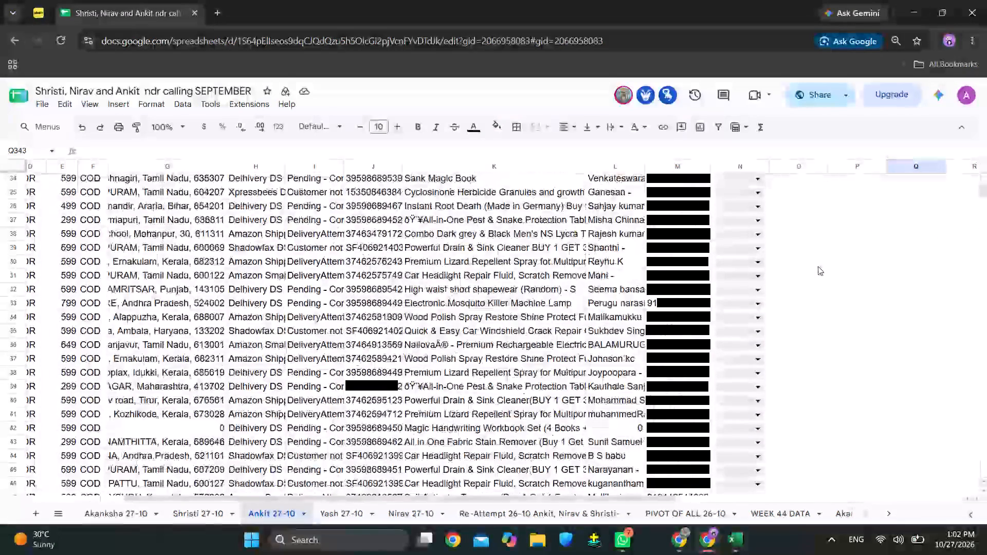
scroll(818, 266, "up", 5)
scroll(818, 266, "down", 1)
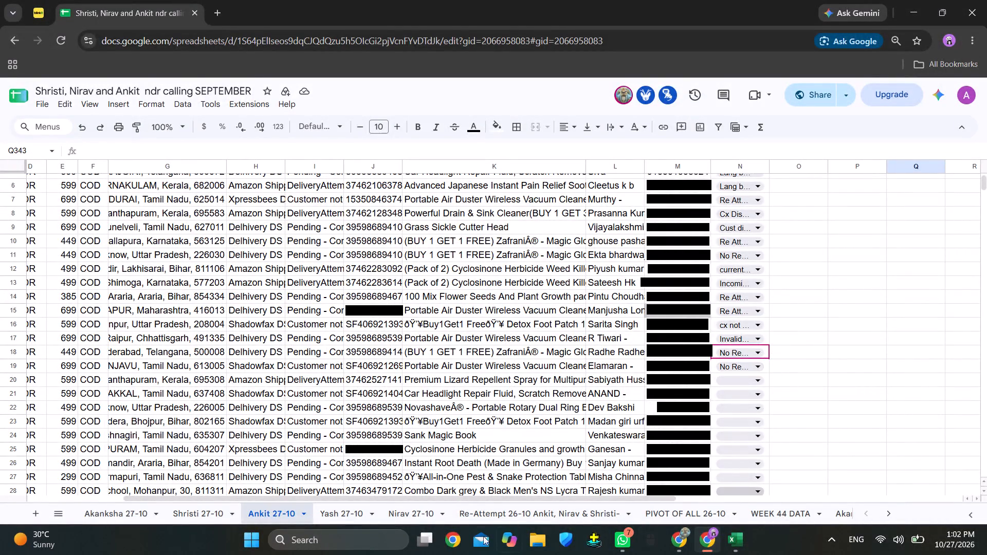
Go to the Shristi 27-10 sheet and set the Remarks status in row 121 to No Response.
left_click(224, 517)
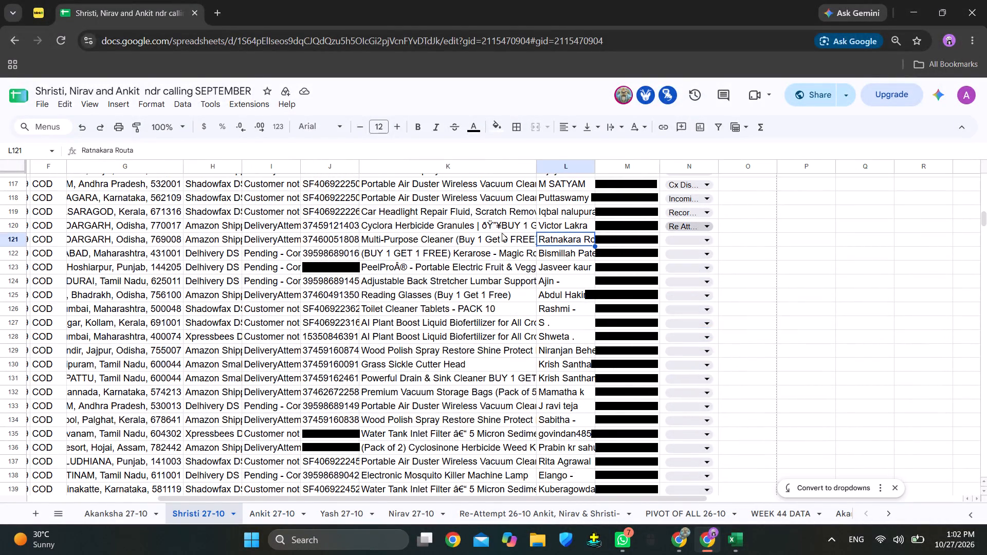
left_click(681, 239)
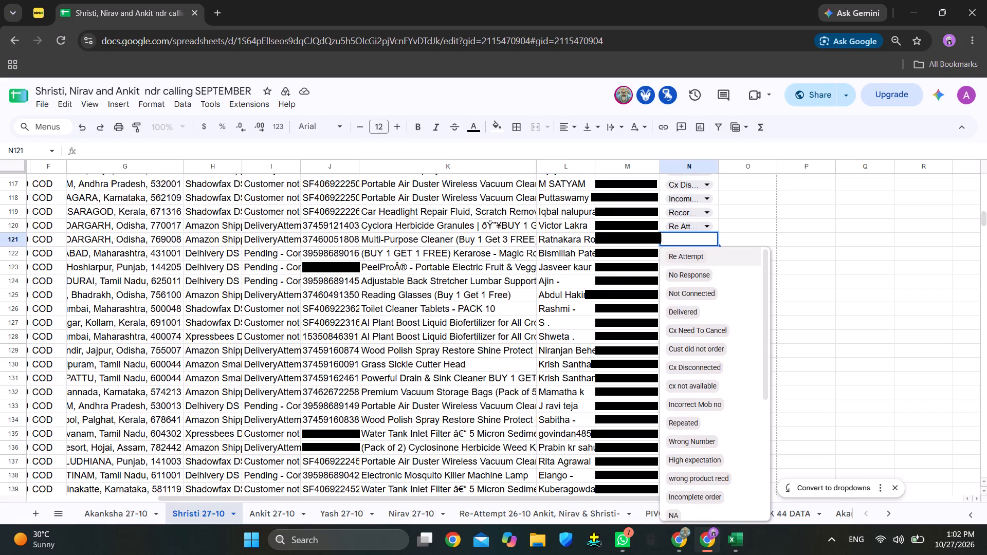
left_click(694, 276)
Check the customer phone and name in row 122 and set that row's Remarks status to Re Attempt.
left_click(647, 255)
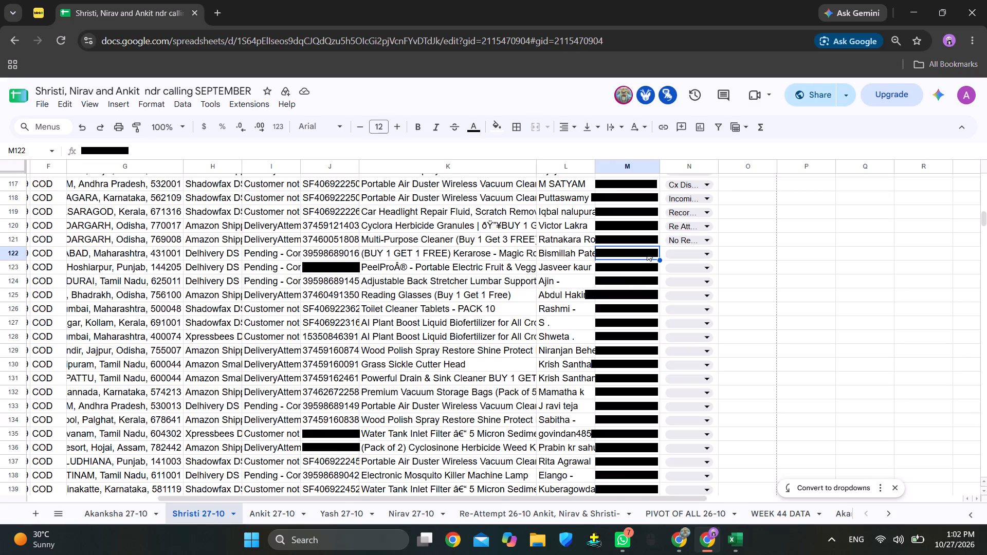
left_click(575, 251)
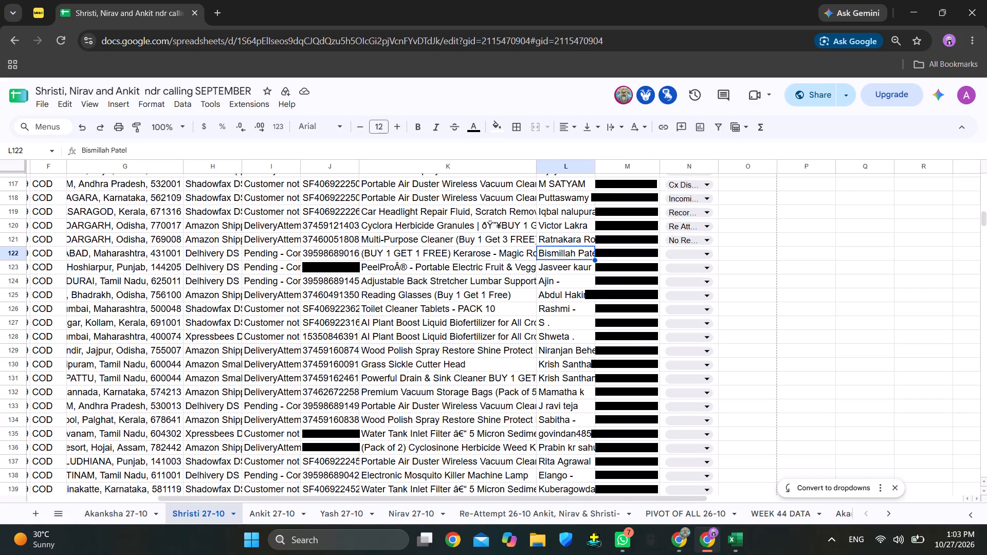
left_click(681, 253)
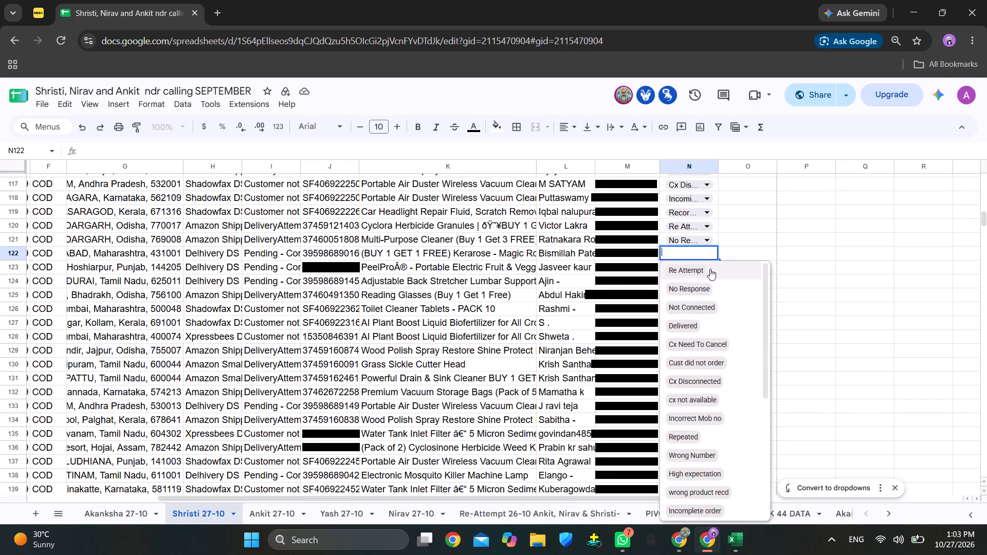
left_click(690, 271)
Check the customer phone and name in row 123 and set that row's Remarks status to Cx Disconnected.
left_click(627, 268)
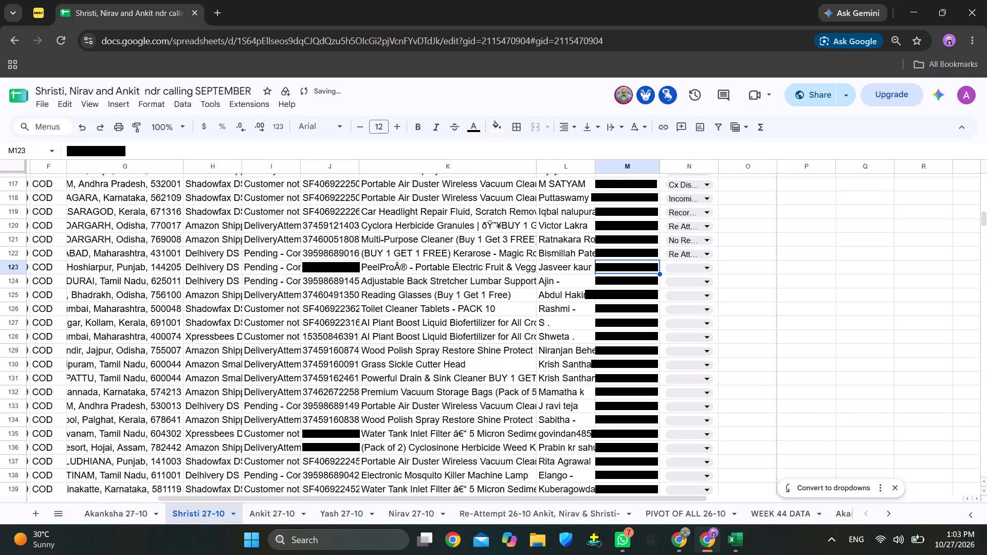
left_click(576, 264)
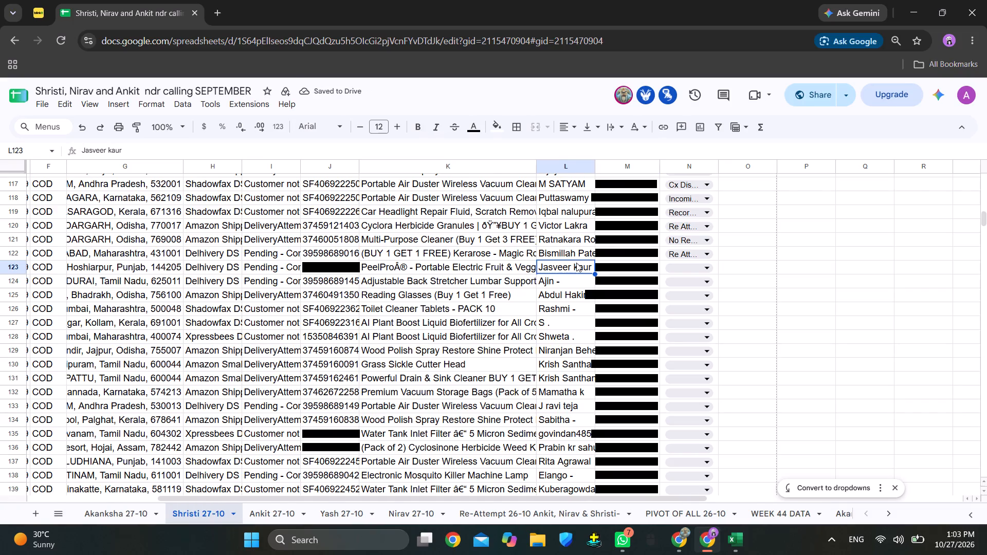
left_click(691, 270)
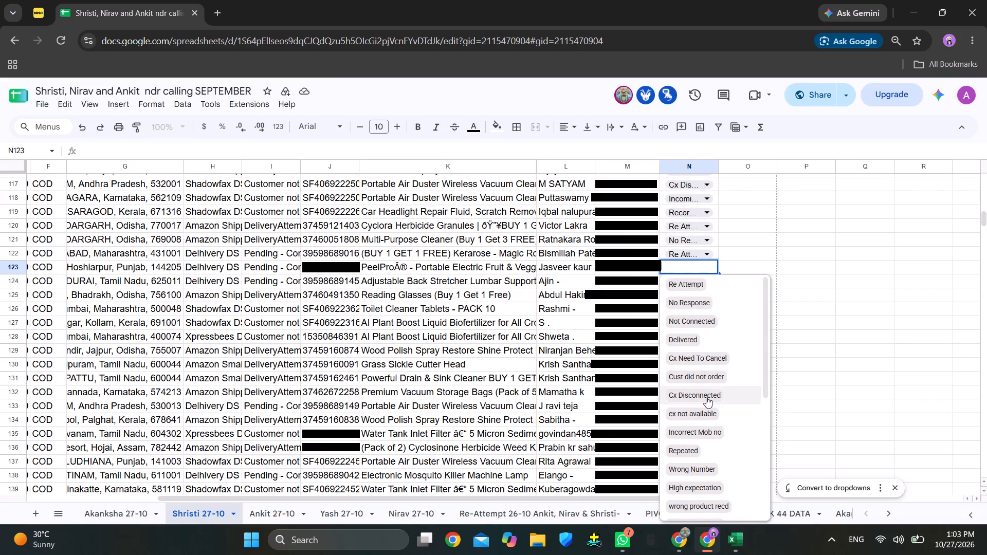
left_click(707, 397)
Check the customer phone and name in row 124 and set that row's Remarks status to Incoming Calls.
left_click(635, 285)
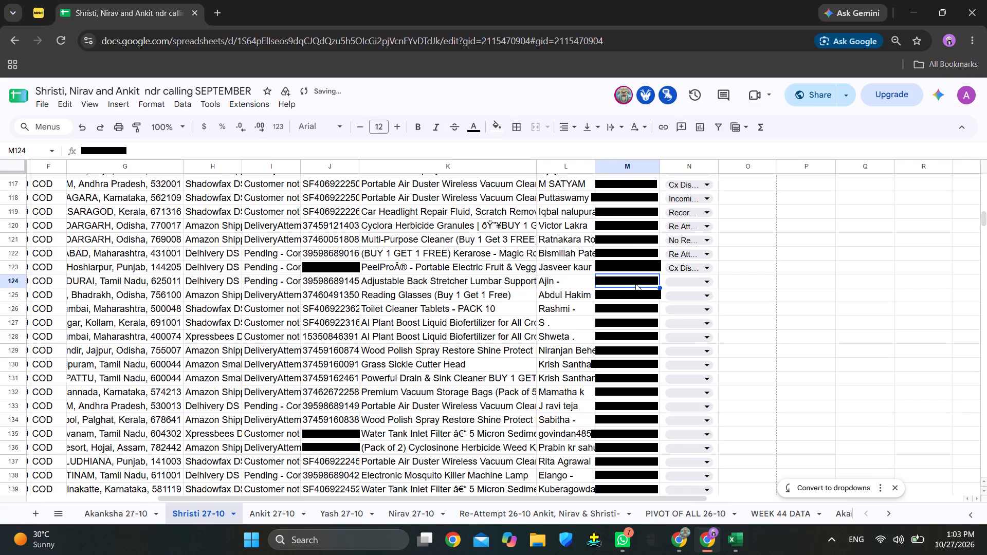
left_click(678, 536)
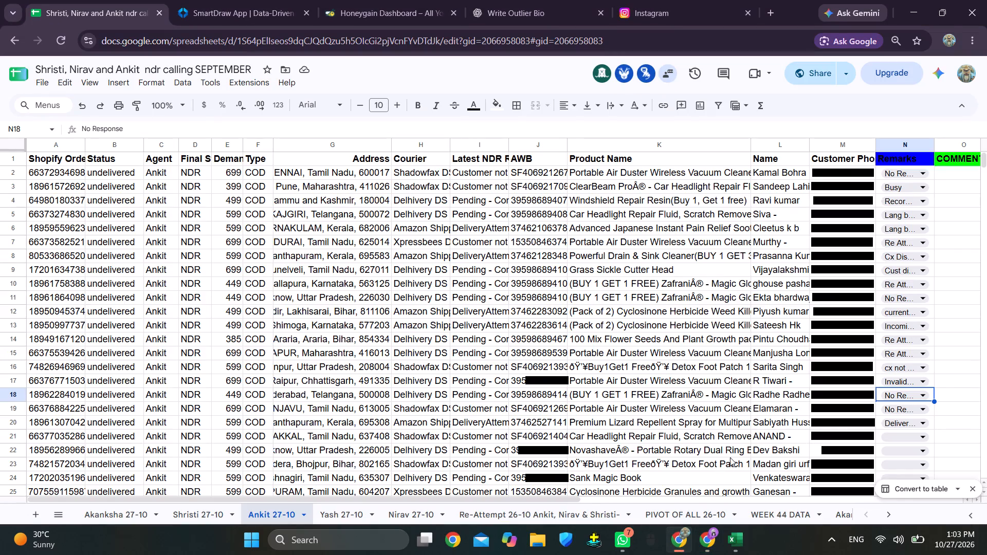
left_click(713, 541)
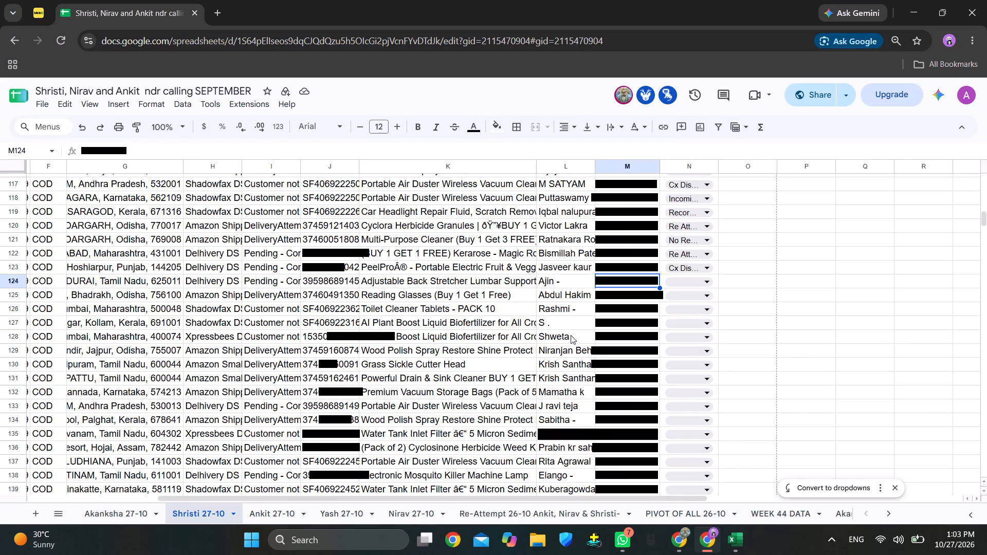
left_click(571, 279)
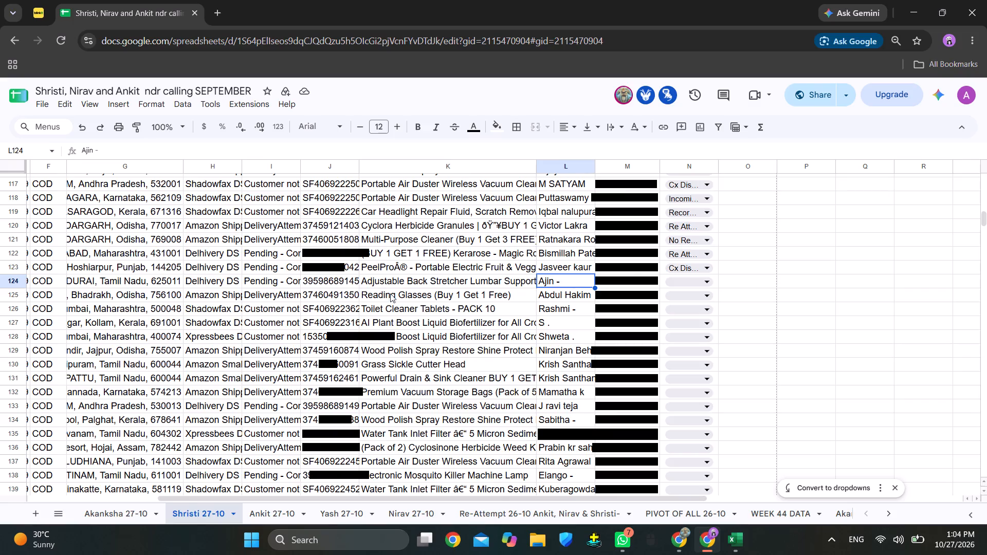
left_click(688, 279)
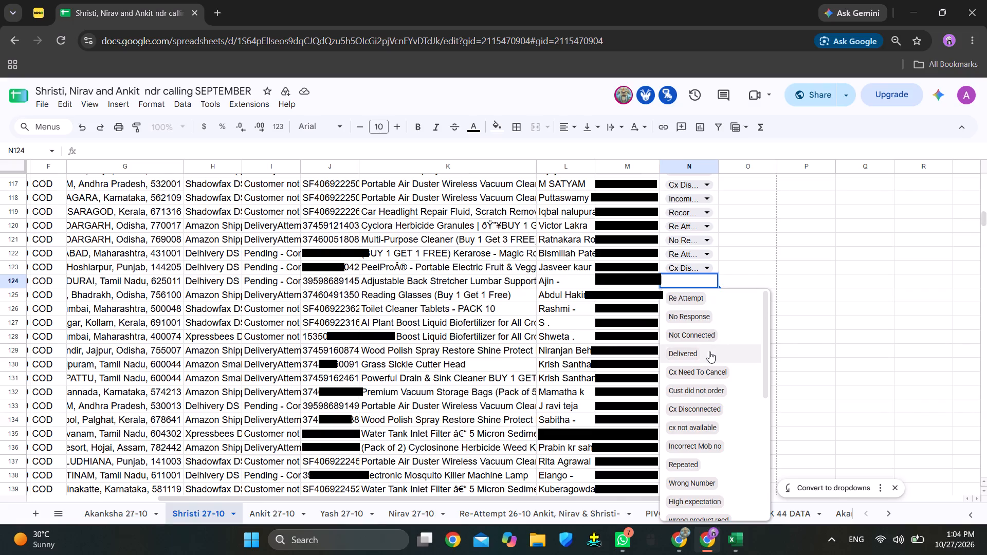
scroll(721, 380, "down", 1)
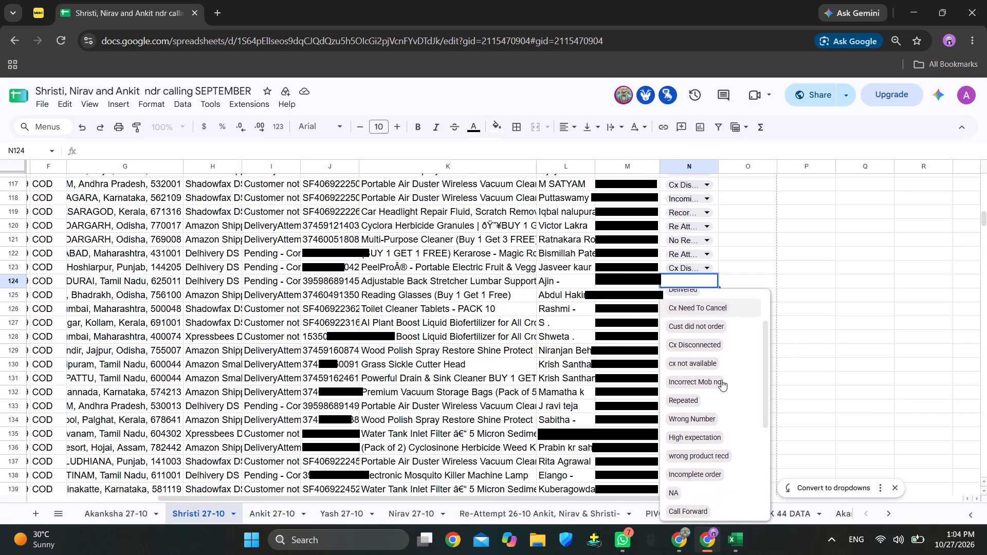
scroll(721, 380, "down", 1)
scroll(720, 430, "down", 1)
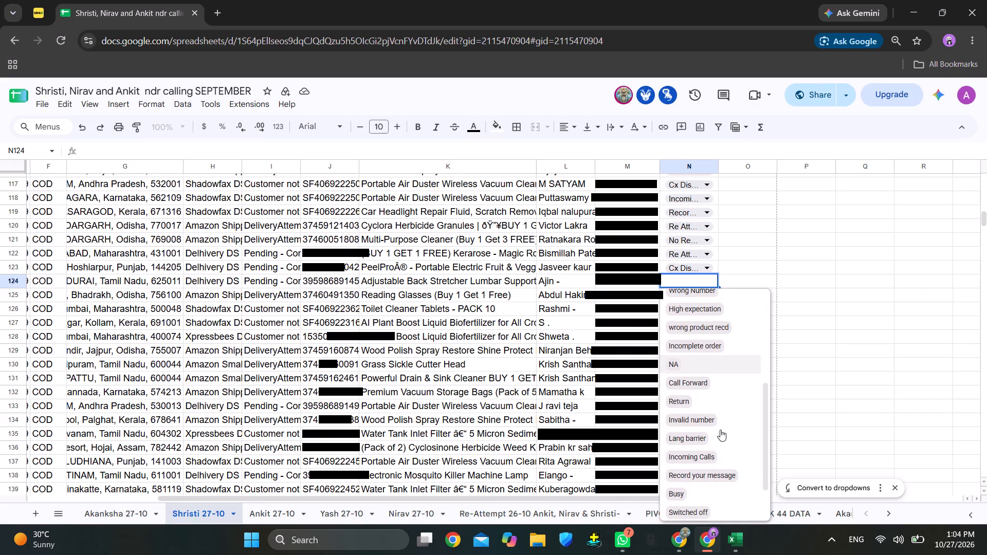
left_click(699, 457)
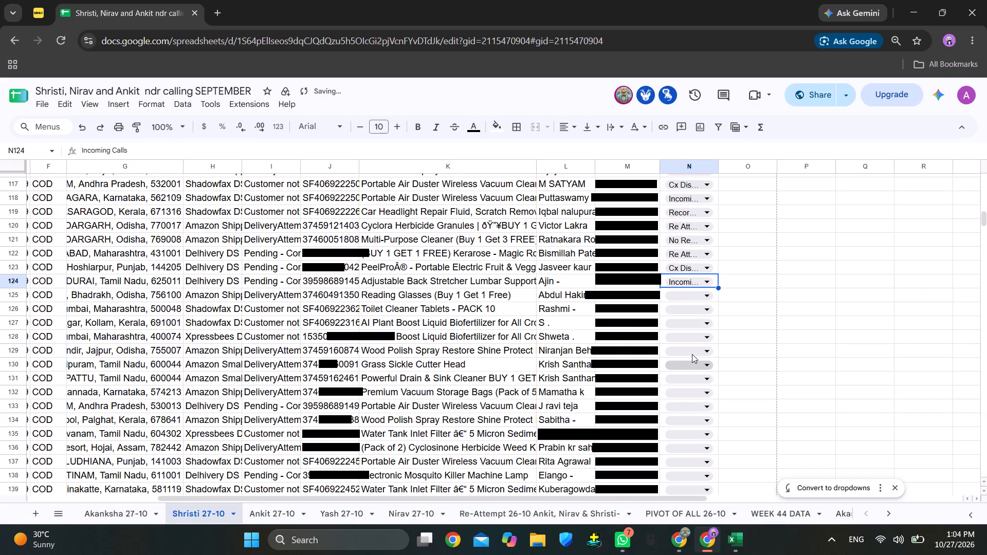
Check the customer phone and name in row 125 and set that row's Remarks status to No Response.
left_click(642, 295)
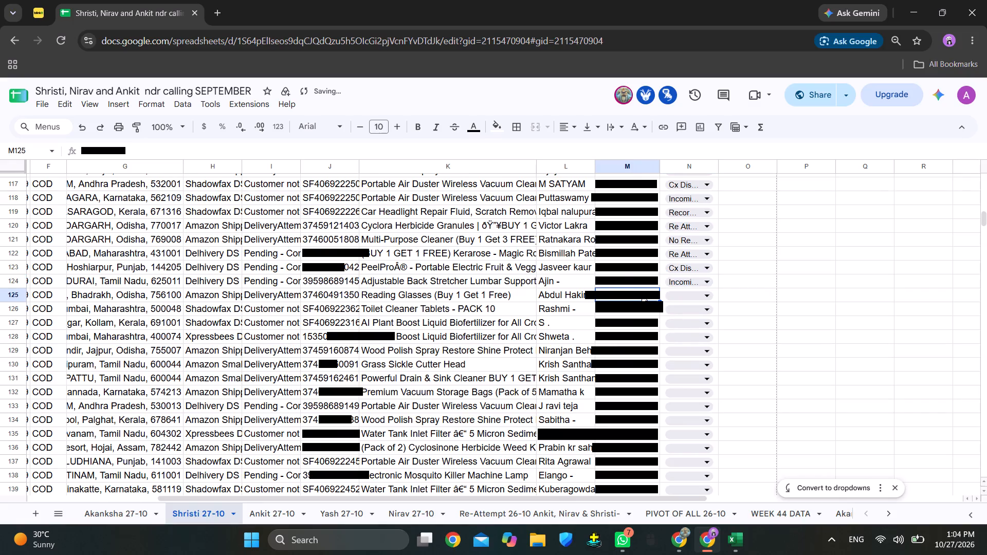
left_click(575, 296)
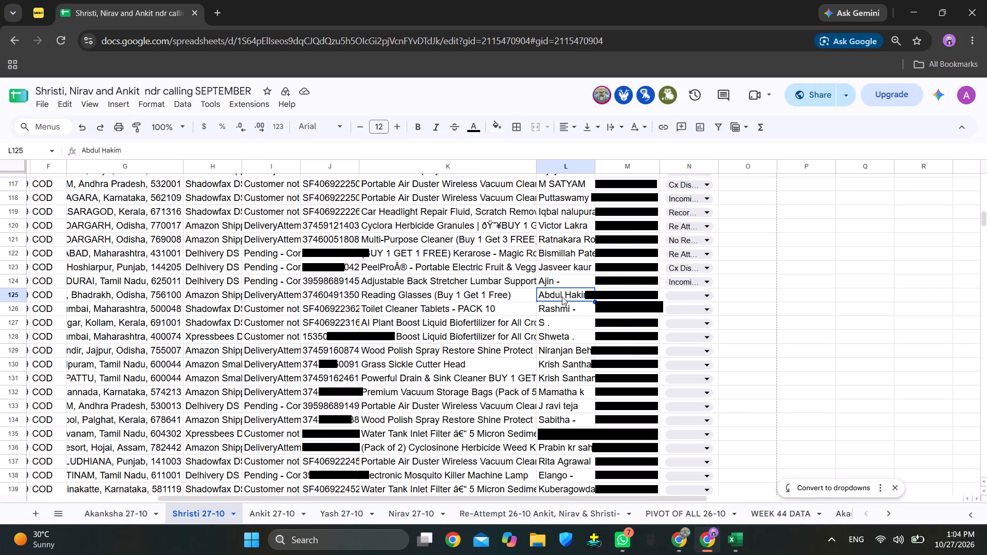
left_click(685, 298)
left_click(690, 329)
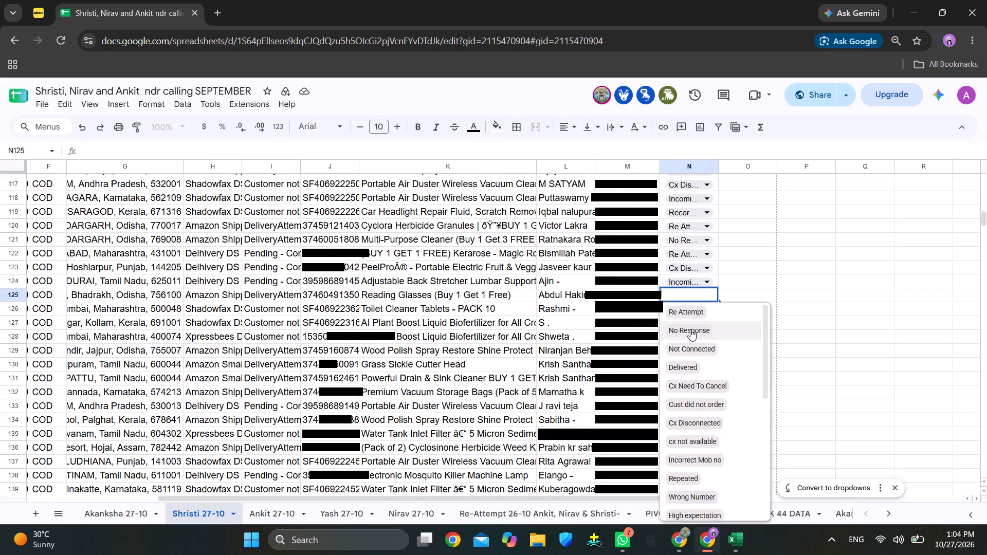
Check the customer phone entry in row 126 of the Shristi 27-10 sheet.
left_click(637, 304)
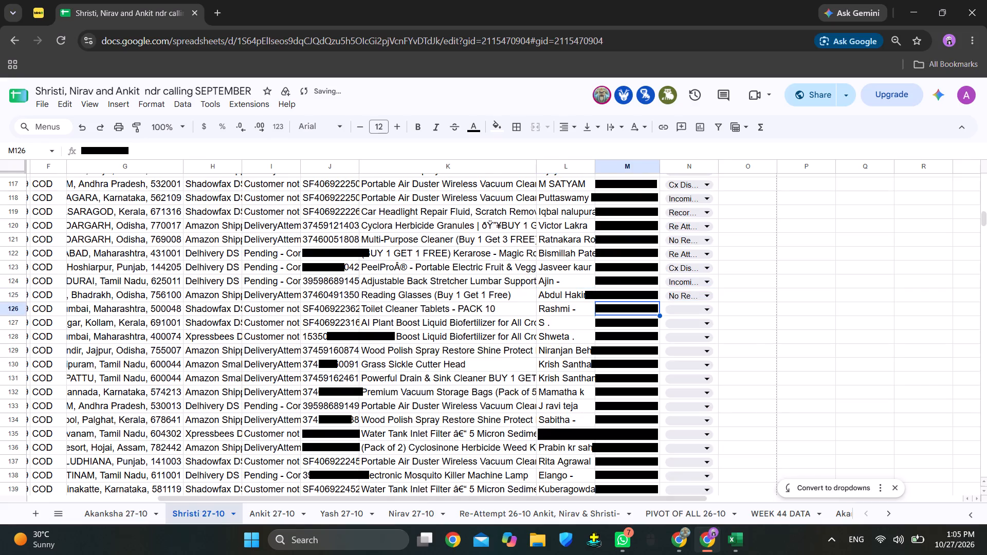
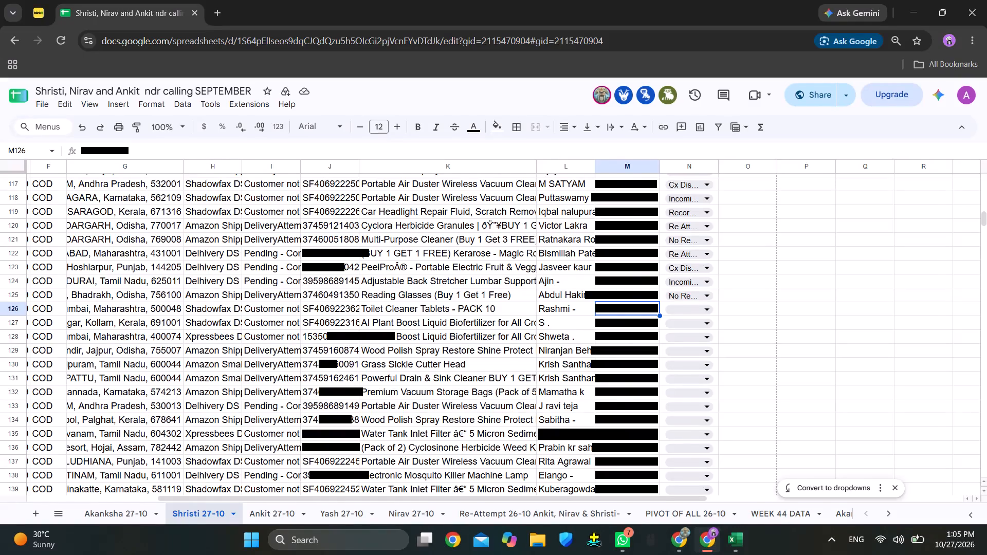
Check the customer name in row 126 and set that row's Remarks status to Cx Need To Cancel.
left_click(576, 316)
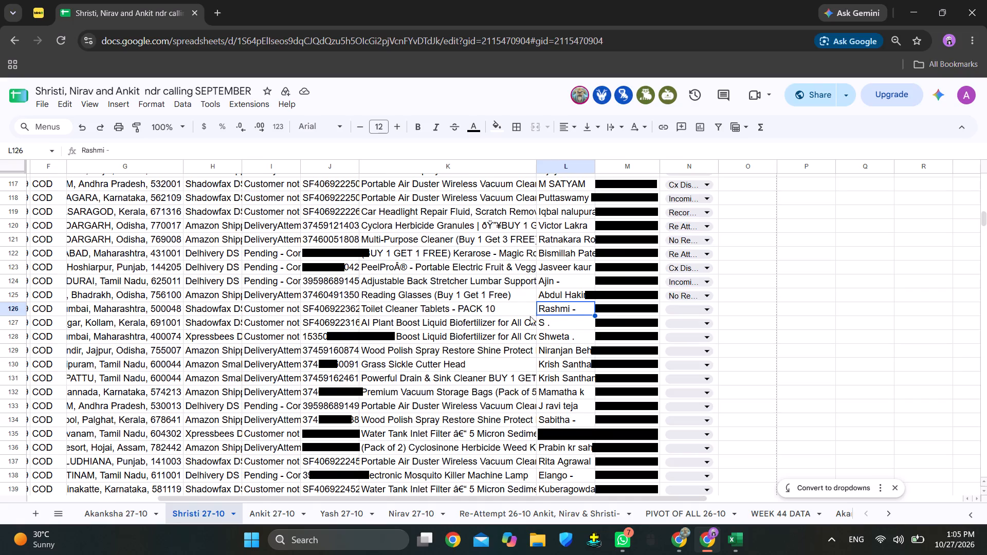
left_click(693, 308)
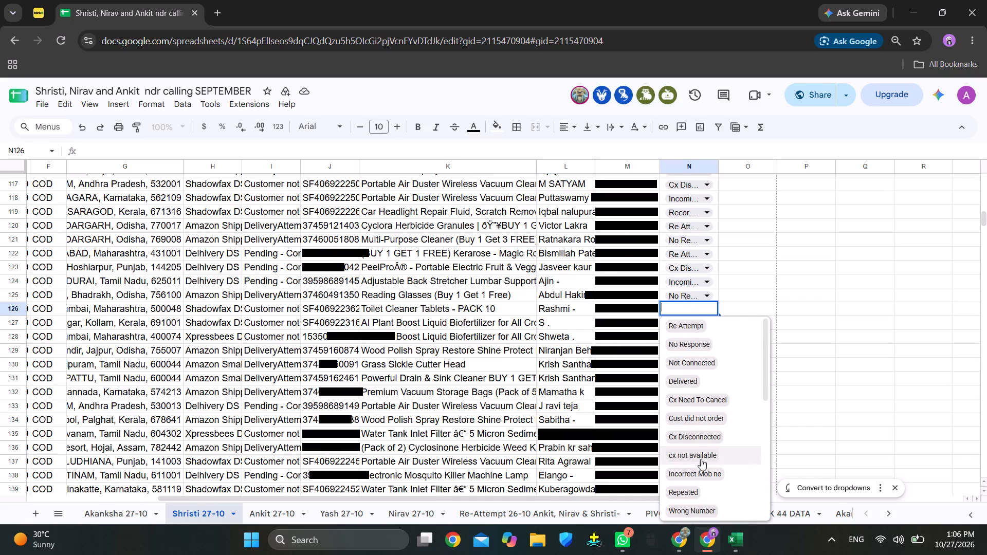
left_click(714, 397)
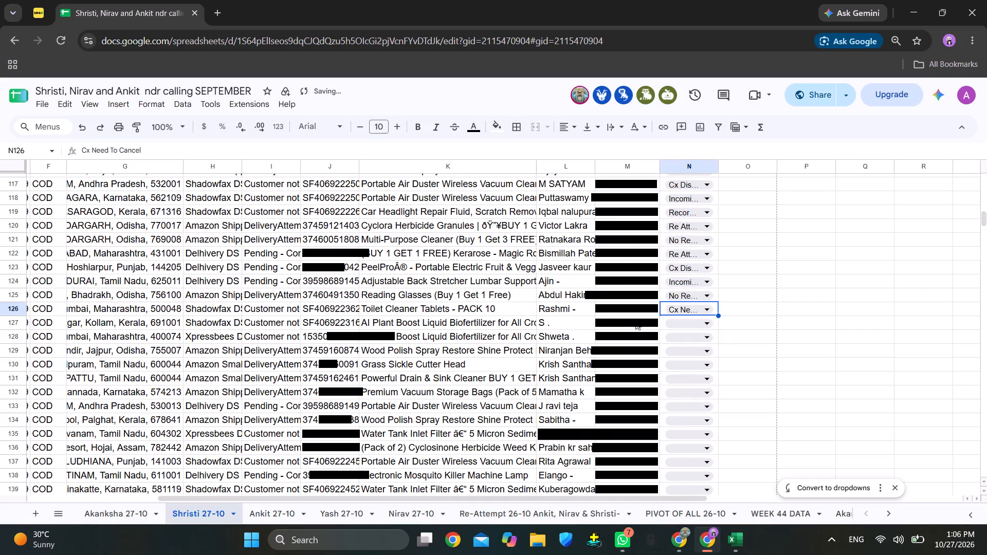
Check the customer phone and name in row 127 and set that row's Remarks status to Lang barrier.
left_click(635, 321)
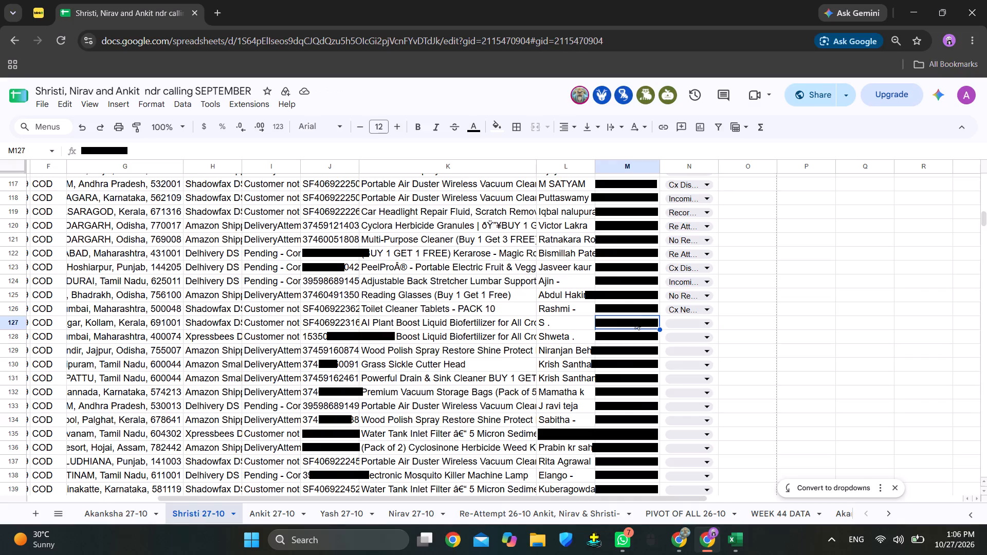
left_click(577, 322)
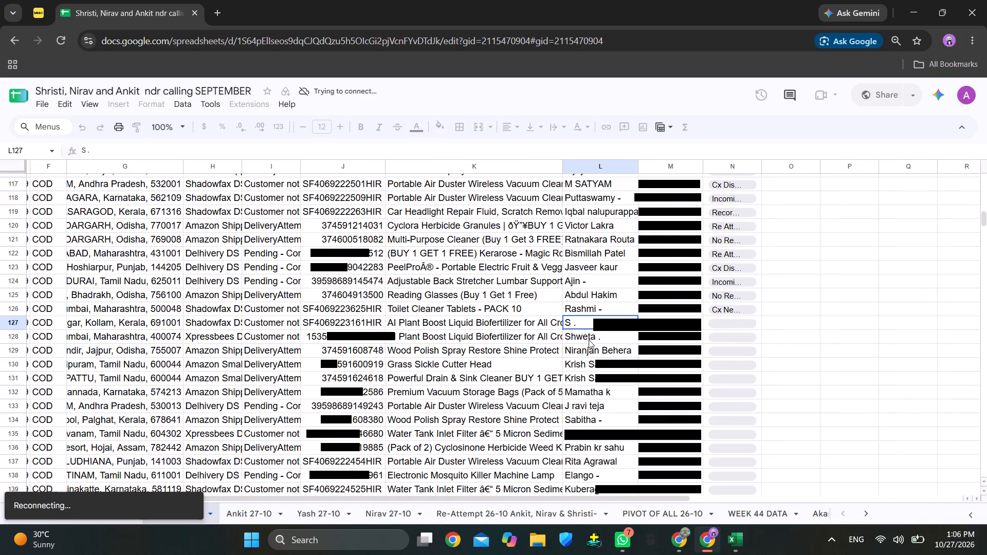
left_click(733, 324)
left_click(776, 322)
scroll(805, 434, "down", 1)
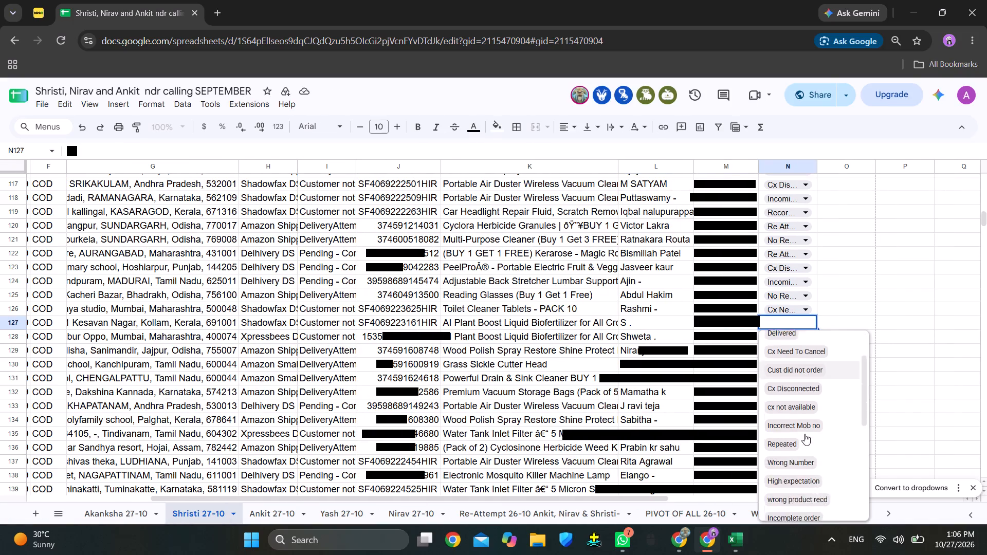
scroll(805, 434, "down", 2)
left_click(800, 481)
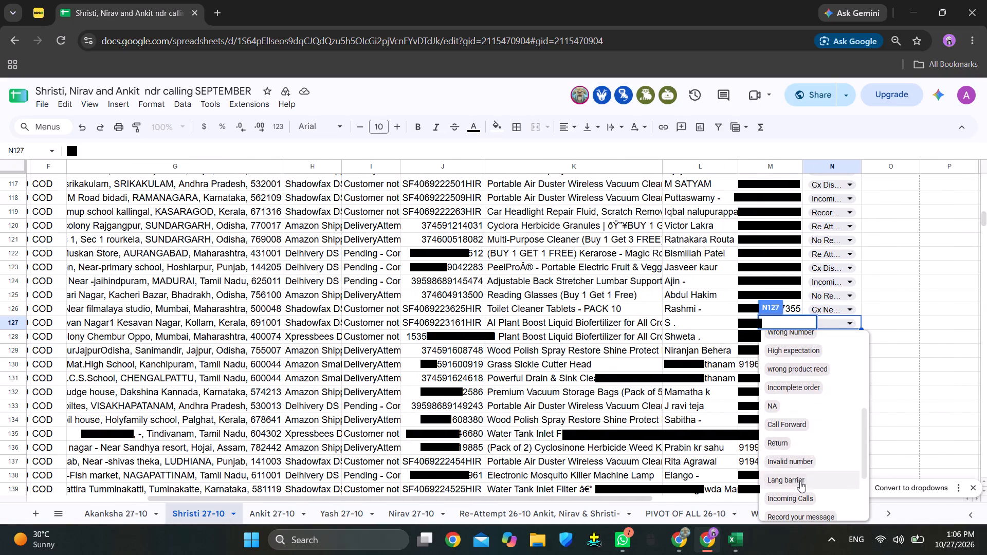
Check the customer phone entry in row 128 of the Shristi 27-10 sheet.
left_click(776, 336)
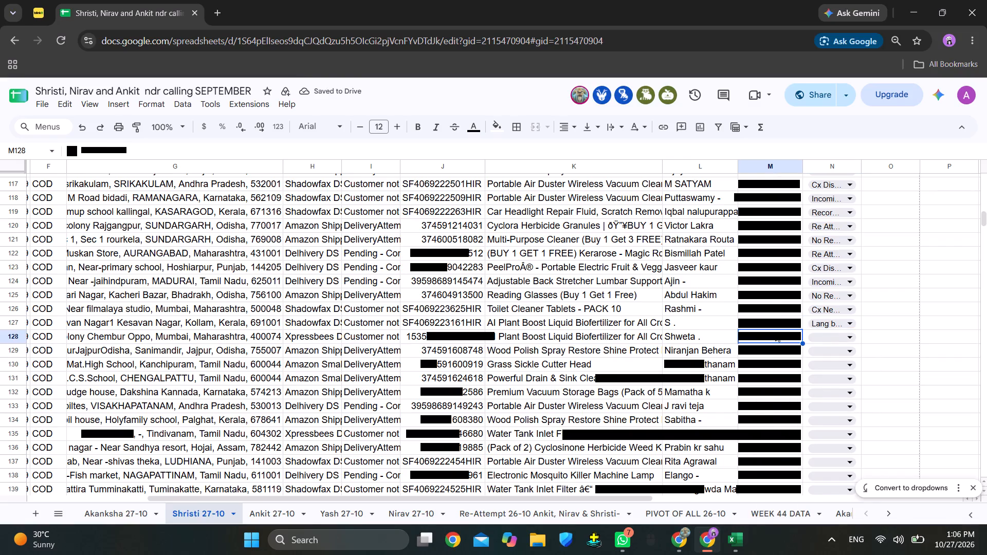
Switch to the browser window with the Ankit 27-10 sheet and set row 24's Remarks status to No Response.
left_click(690, 540)
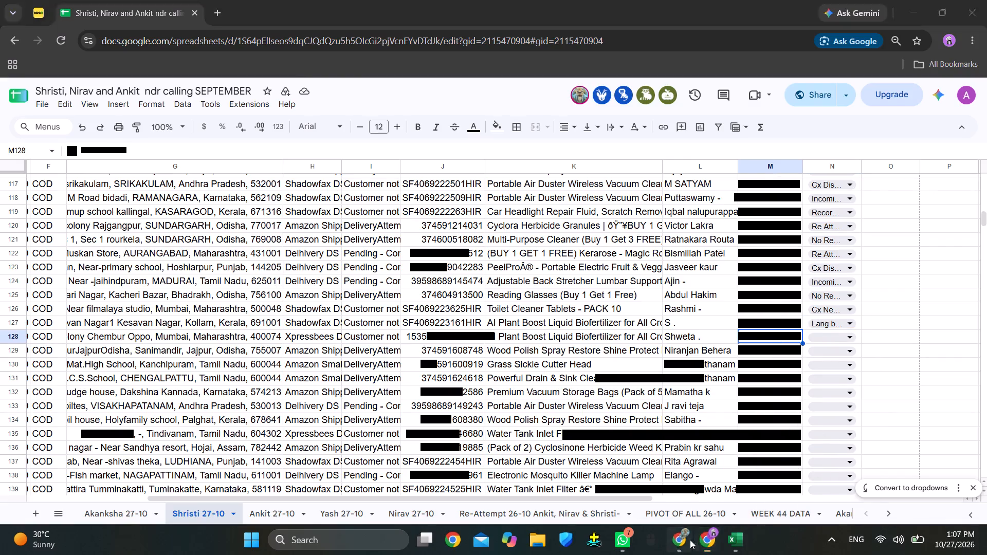
scroll(947, 409, "down", 2)
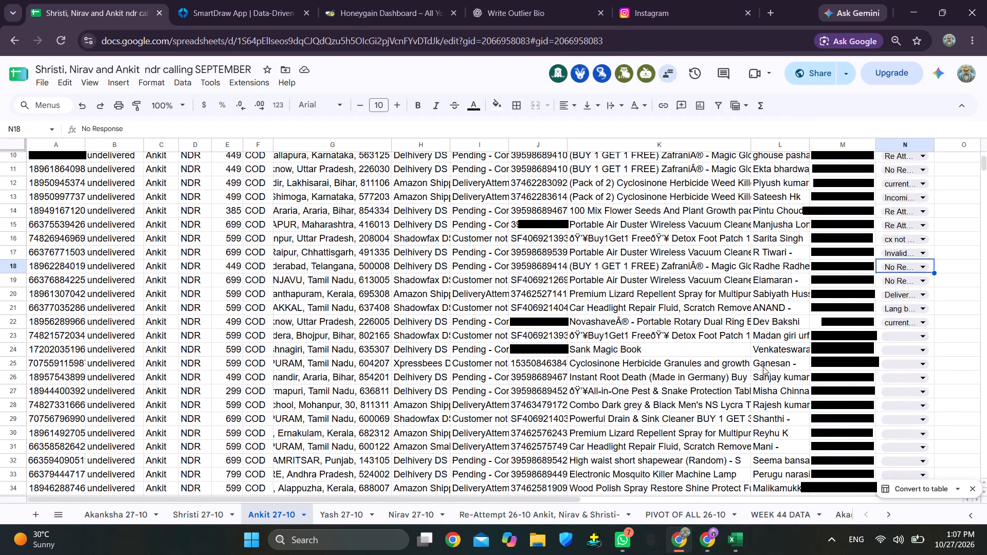
left_click(900, 350)
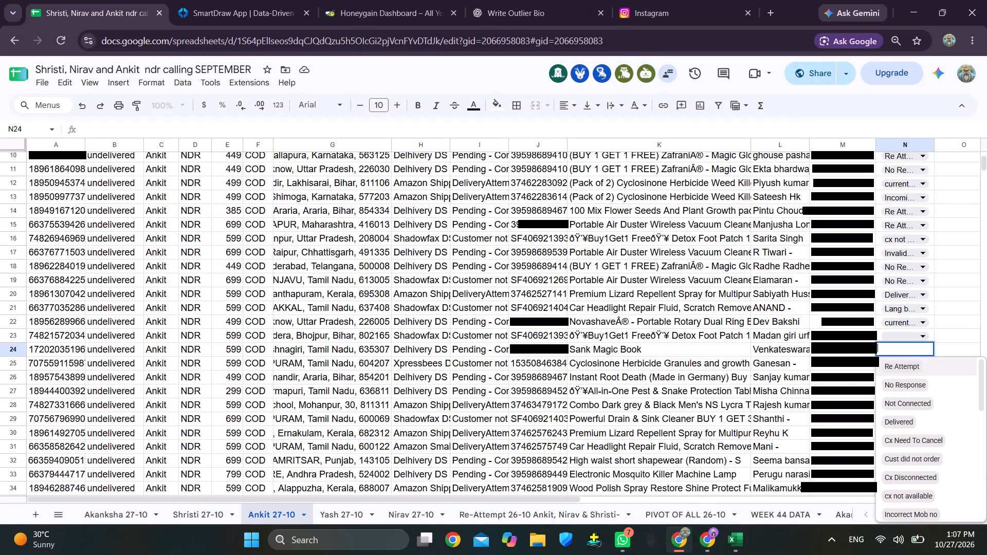
left_click(908, 384)
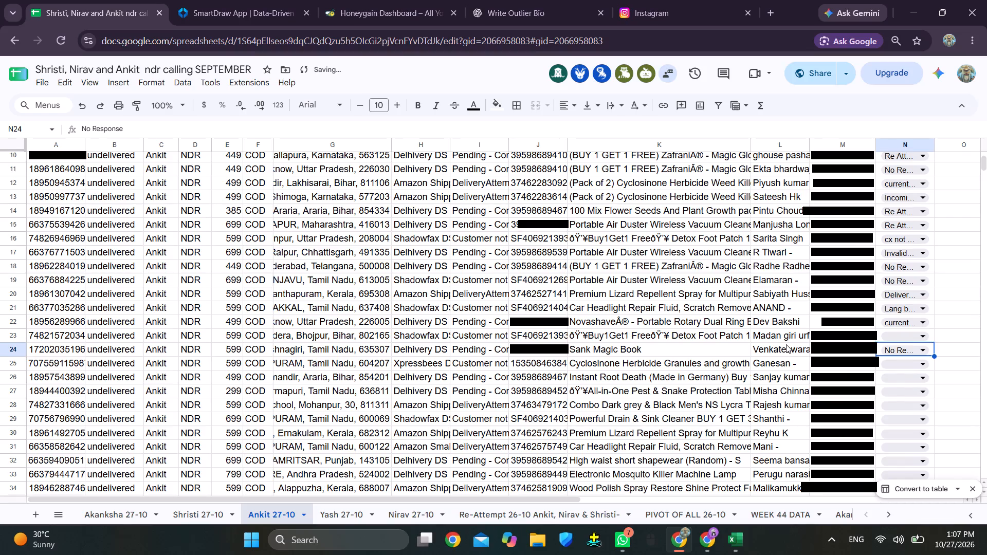
Set the Remarks status of row 23 in the Ankit 27-10 sheet to Switched off.
left_click(904, 335)
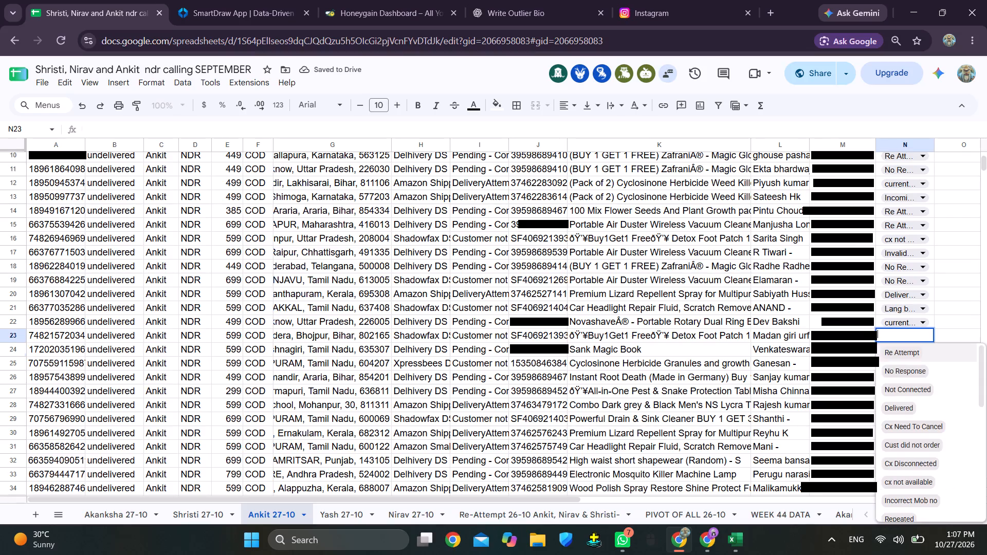
scroll(918, 441, "down", 4)
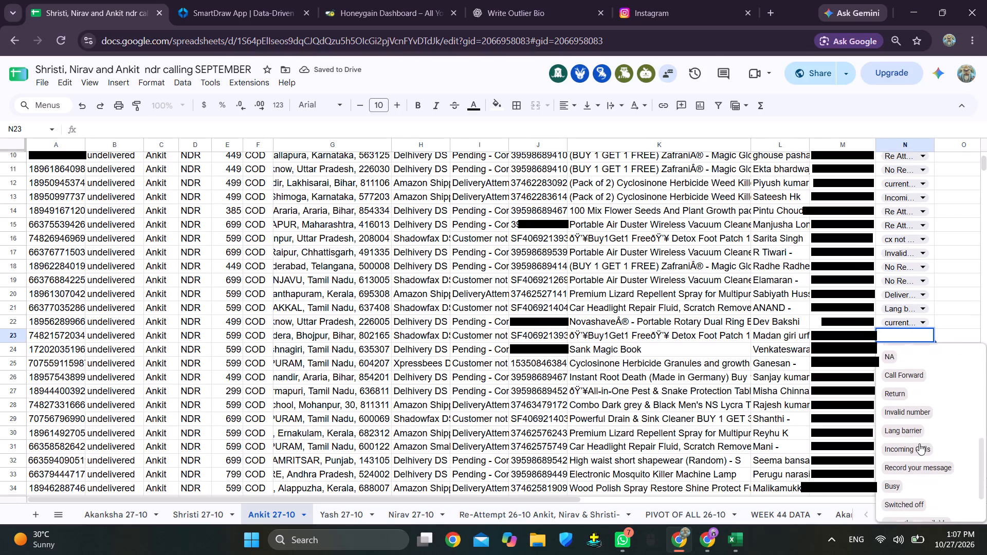
scroll(924, 467, "down", 1)
left_click(913, 454)
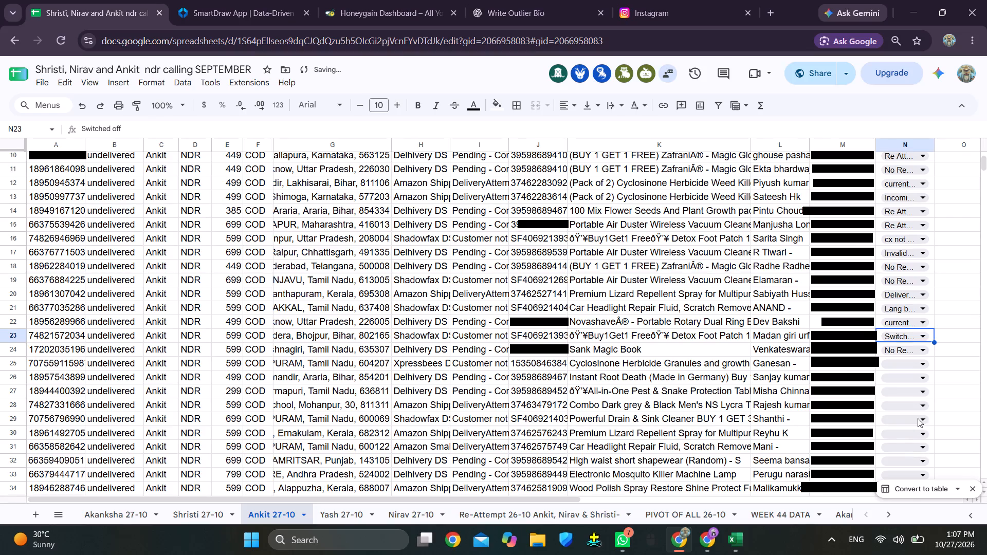
Return to the Shristi 27-10 window, check the customer name in row 128 and set its Remarks status to Re Attempt.
left_click(703, 542)
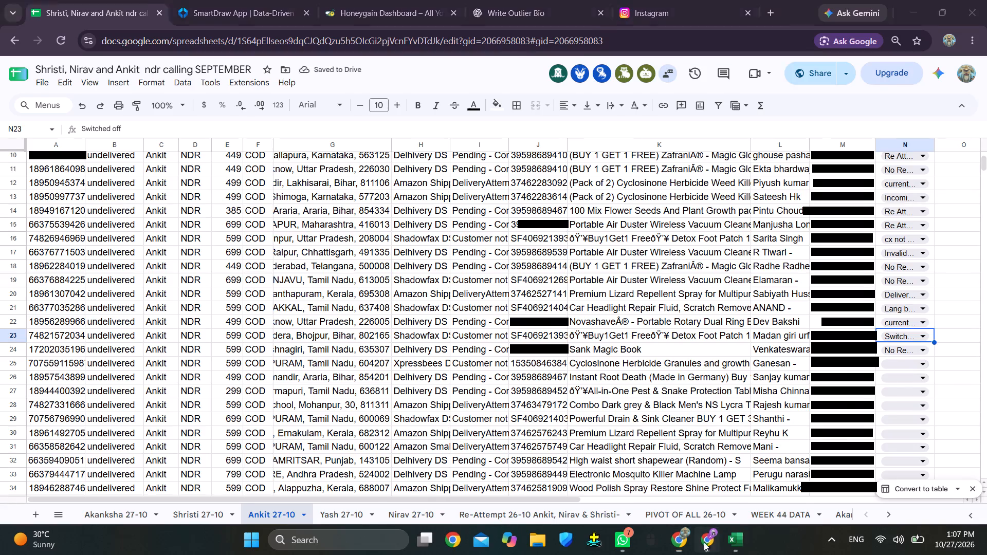
left_click(694, 339)
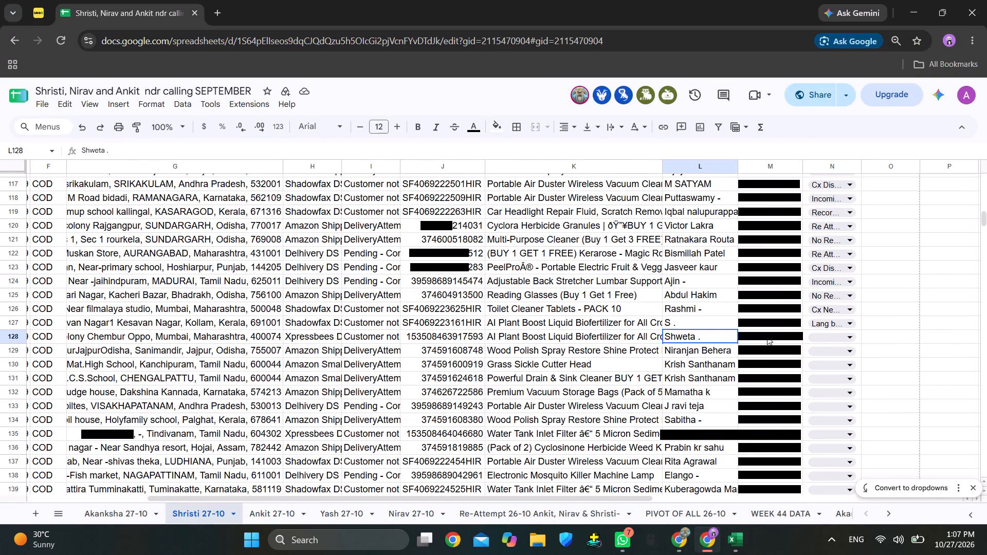
left_click(838, 338)
left_click(836, 354)
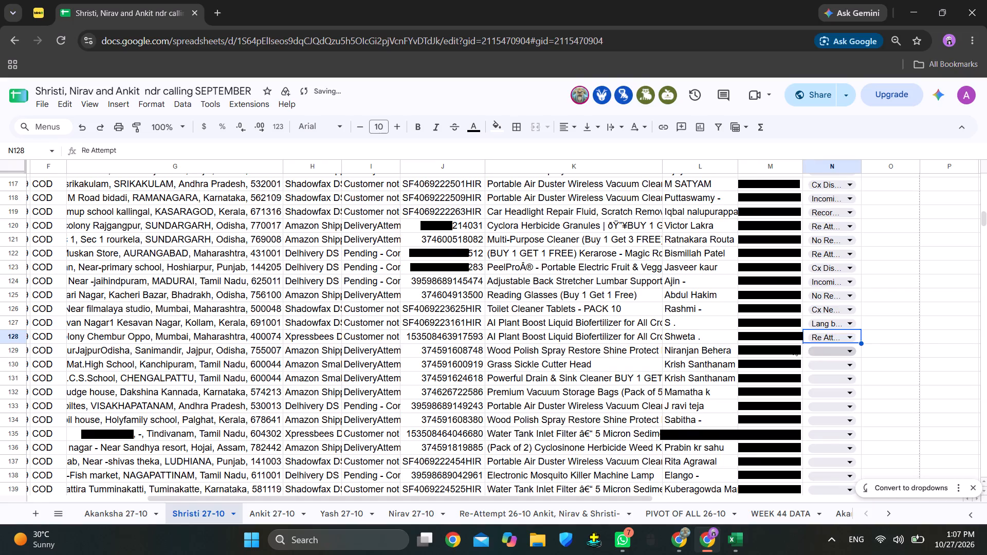
Check the customer phone and name in row 129 of the Shristi 27-10 sheet.
left_click(788, 349)
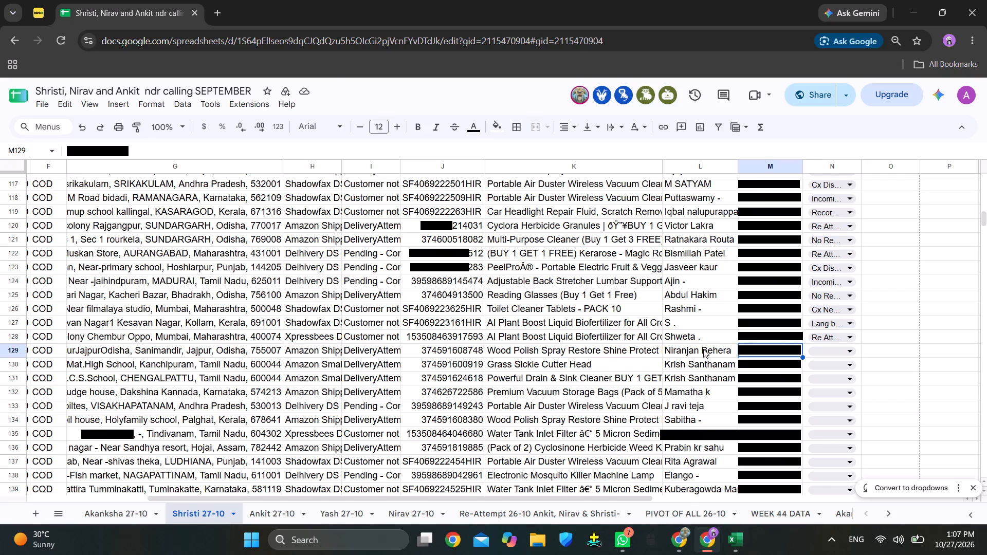
left_click(703, 350)
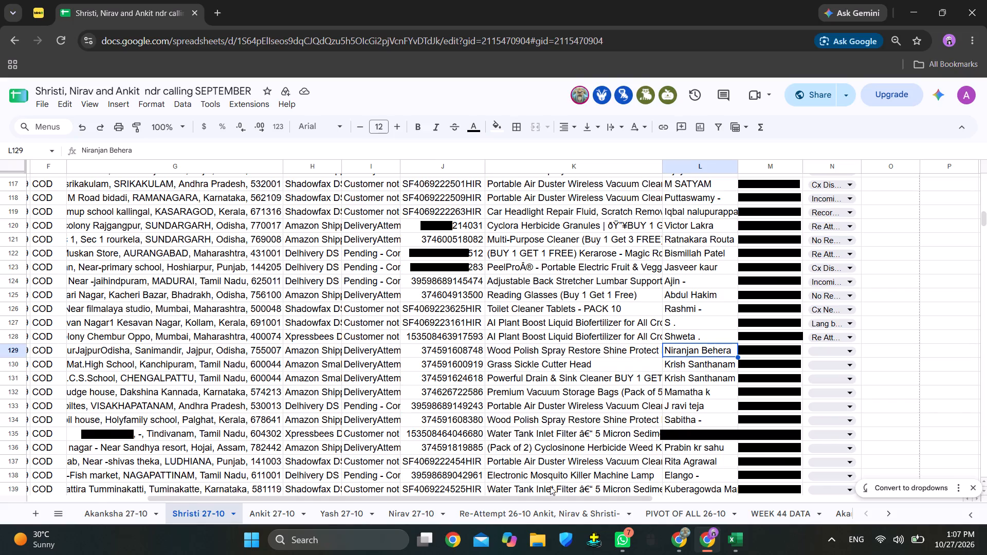
Review the Remarks column of the Shristi 27-10 sheet from row 129 up to the header row and back.
left_click_drag(575, 498, 601, 501)
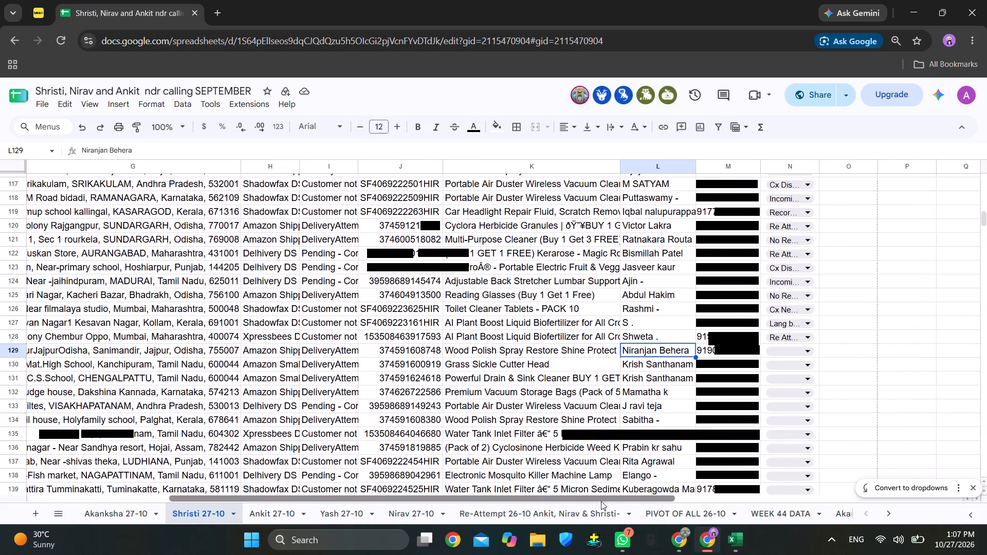
left_click_drag(601, 501, 642, 506)
scroll(867, 301, "up", 4)
scroll(863, 301, "down", 1)
scroll(863, 301, "up", 3)
scroll(857, 284, "down", 1)
scroll(857, 284, "up", 5)
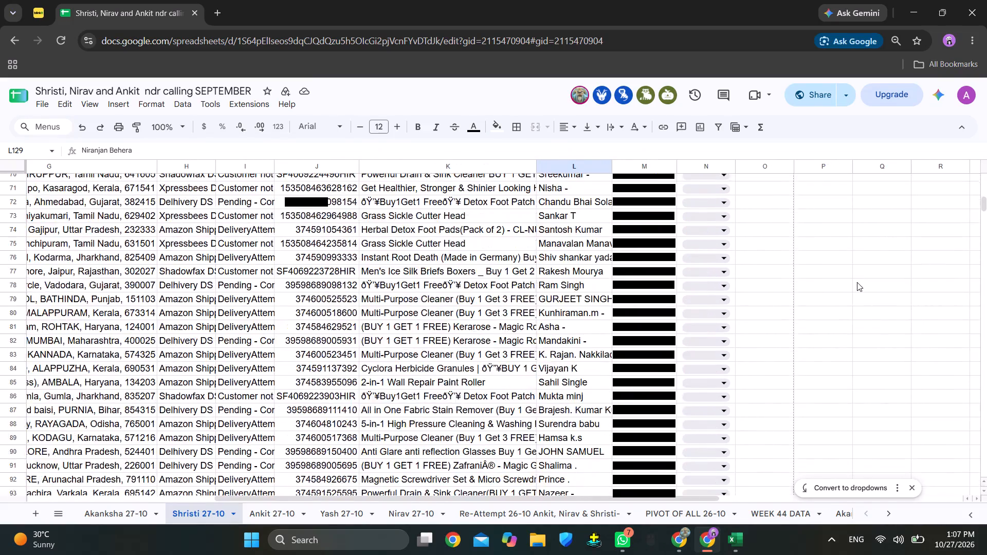
scroll(857, 282, "up", 2)
scroll(857, 282, "down", 1)
scroll(857, 282, "up", 7)
scroll(857, 281, "down", 1)
scroll(857, 281, "up", 3)
scroll(857, 281, "down", 1)
scroll(857, 281, "up", 11)
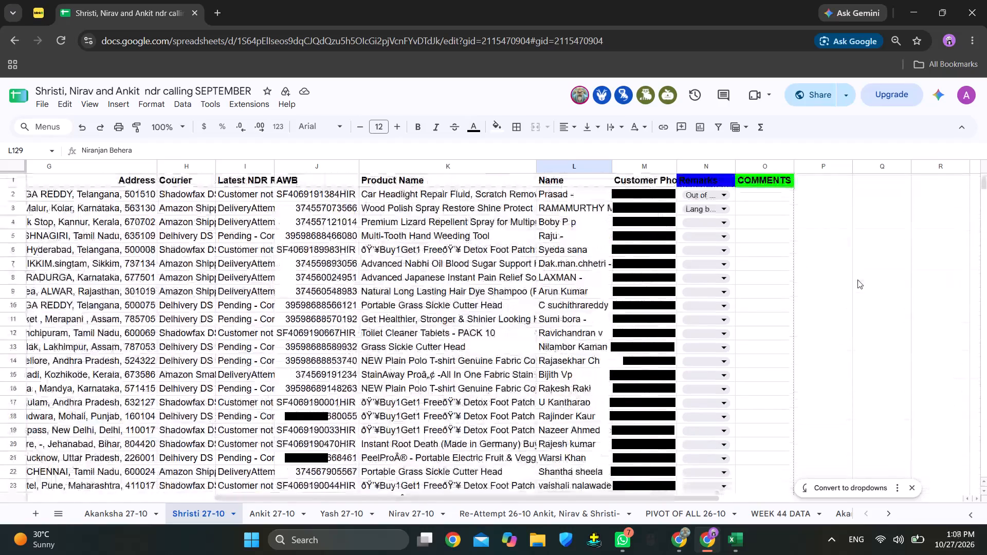
scroll(857, 279, "up", 5)
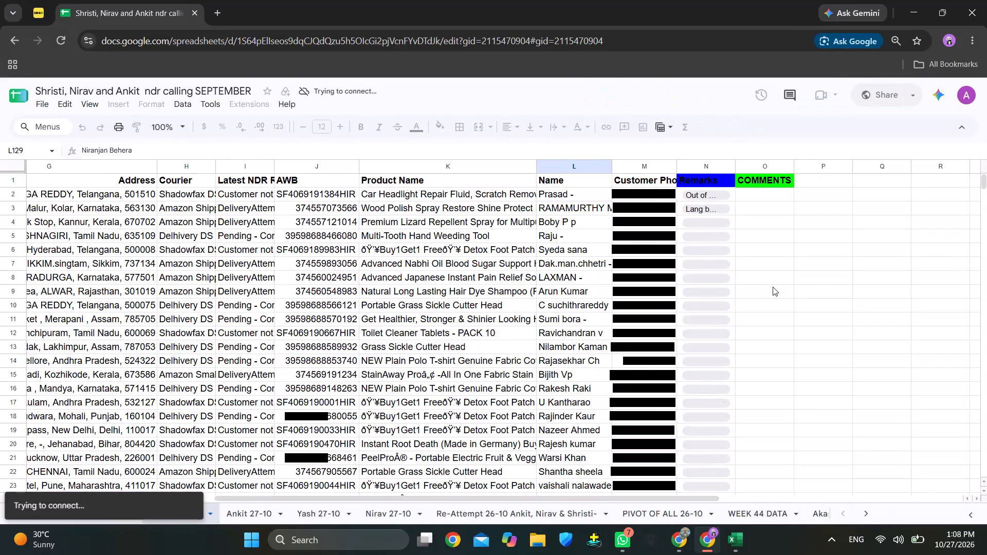
scroll(773, 290, "down", 3)
scroll(773, 291, "up", 1)
scroll(774, 295, "down", 10)
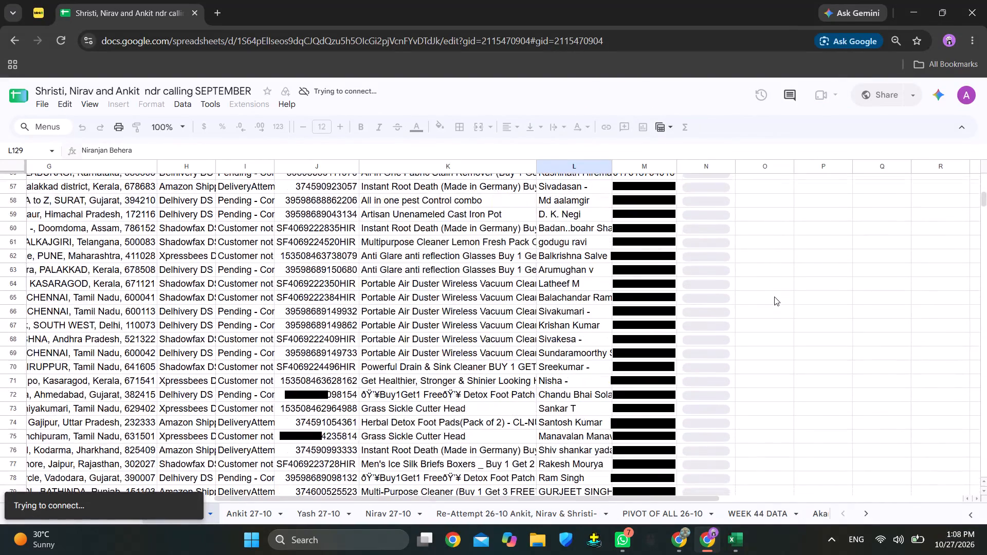
scroll(774, 297, "down", 2)
scroll(774, 298, "up", 1)
scroll(774, 298, "down", 2)
scroll(774, 298, "up", 1)
scroll(774, 298, "down", 9)
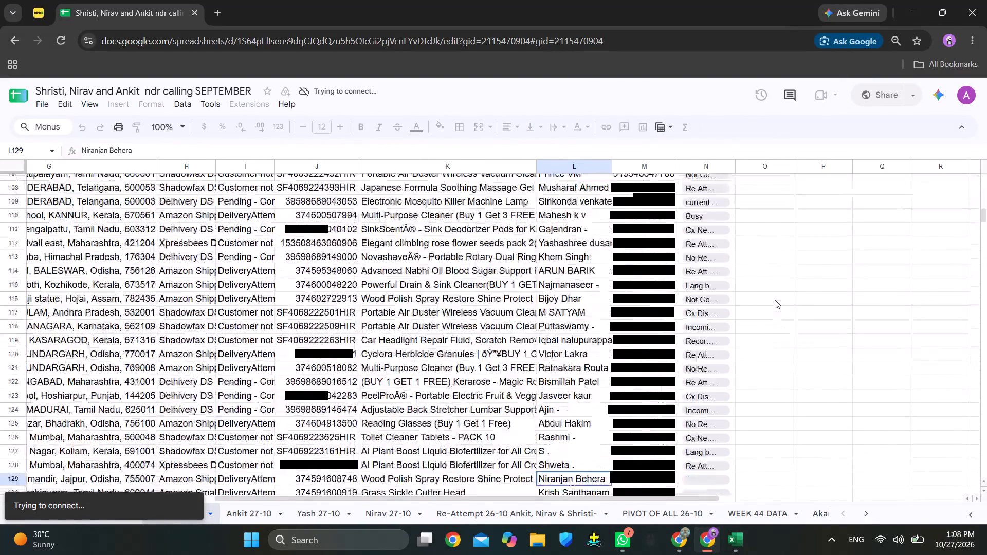
scroll(775, 302, "down", 3)
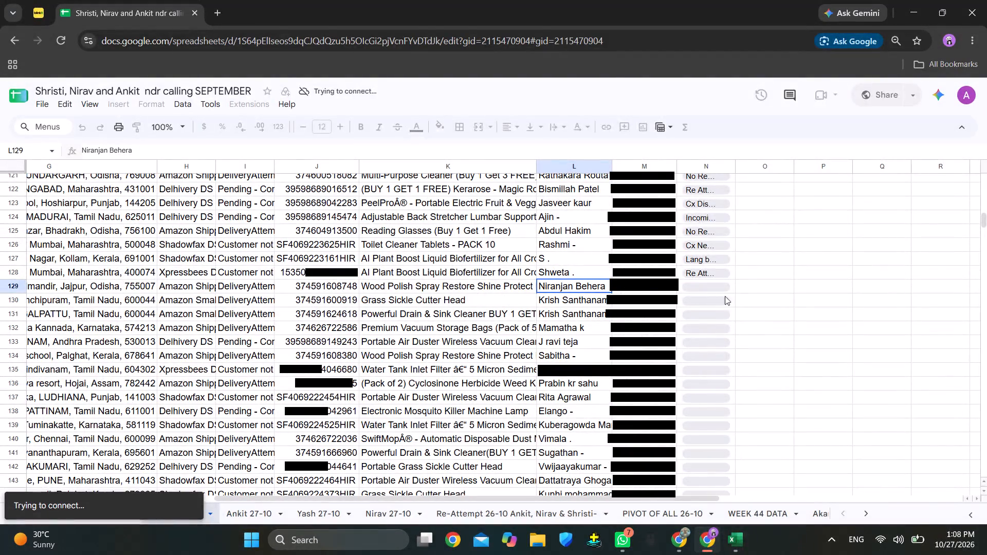
Set the Remarks status of row 129 in the Shristi 27-10 sheet to Re Attempt.
left_click(724, 288)
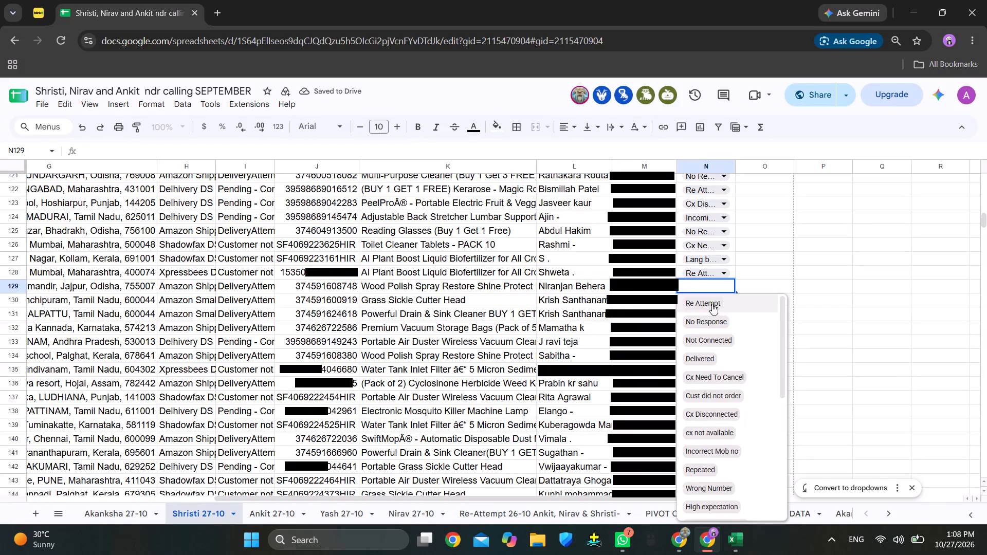
left_click(712, 304)
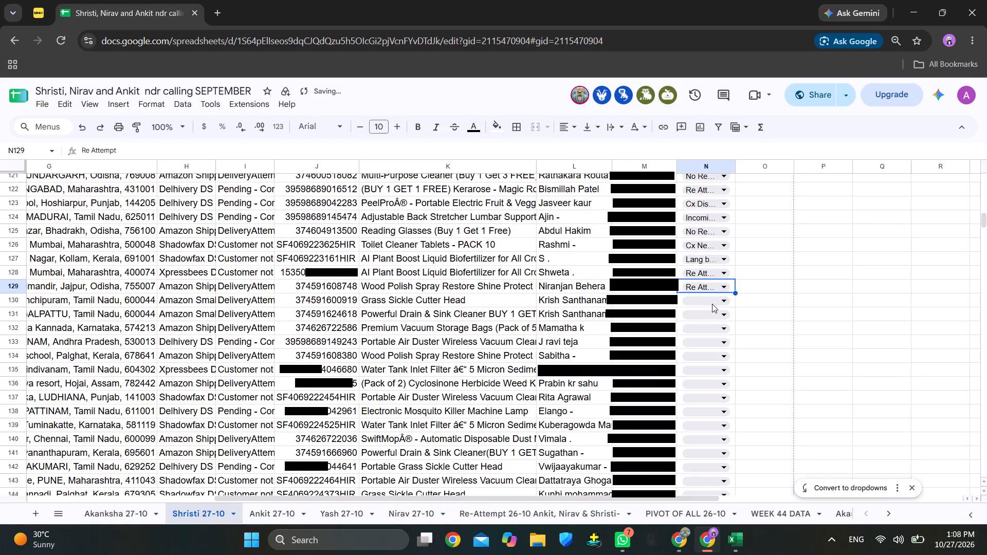
Check the customer phone entry in row 130 of the Shristi 27-10 sheet.
left_click(644, 301)
Switch to the window with the Ankit 27-10 sheet and set row 25's Remarks status to Lang barrier.
left_click(677, 539)
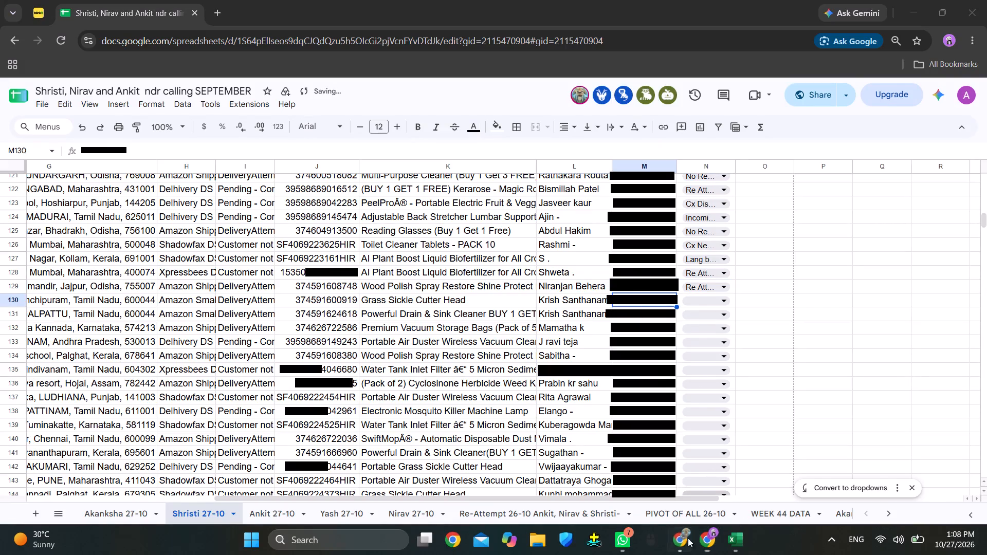
left_click(684, 539)
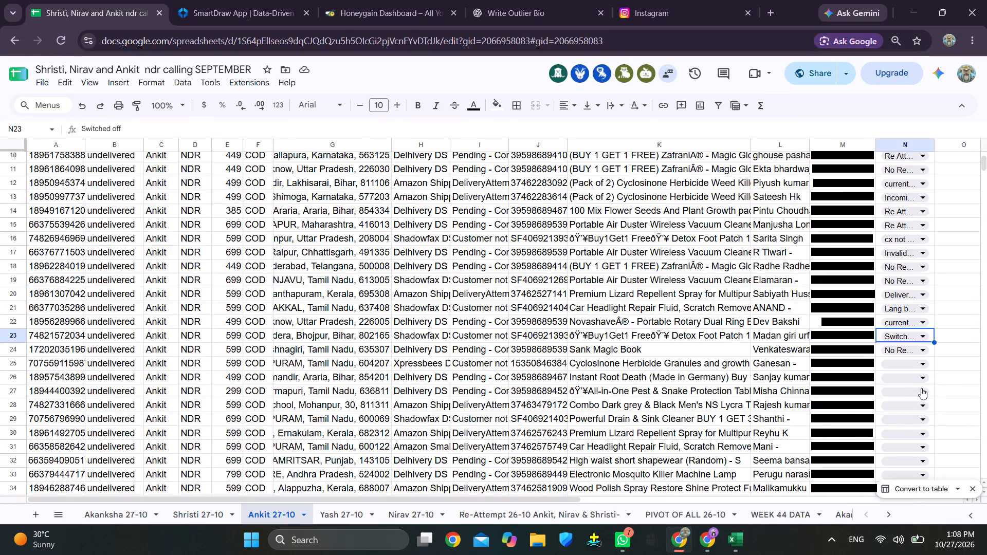
left_click(918, 364)
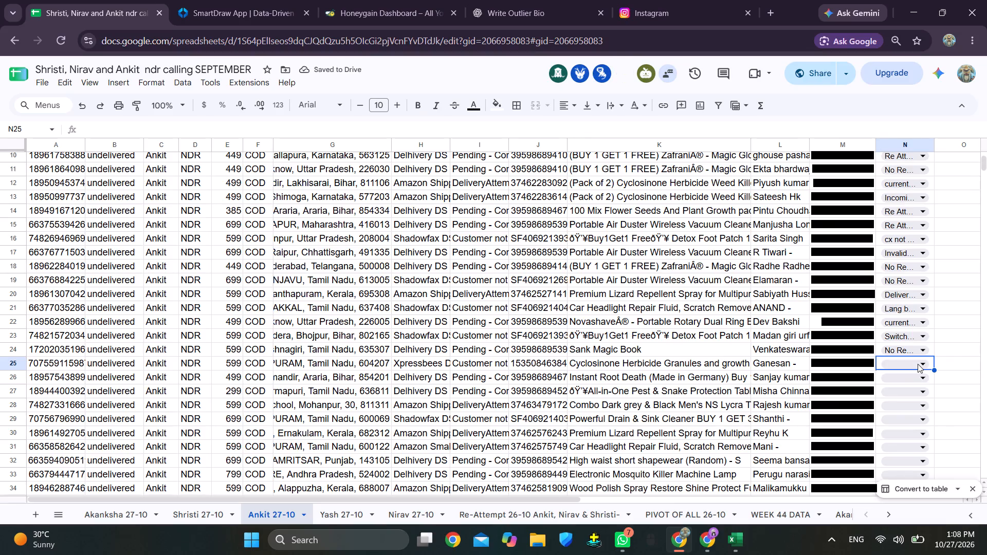
left_click(917, 364)
scroll(925, 467, "down", 2)
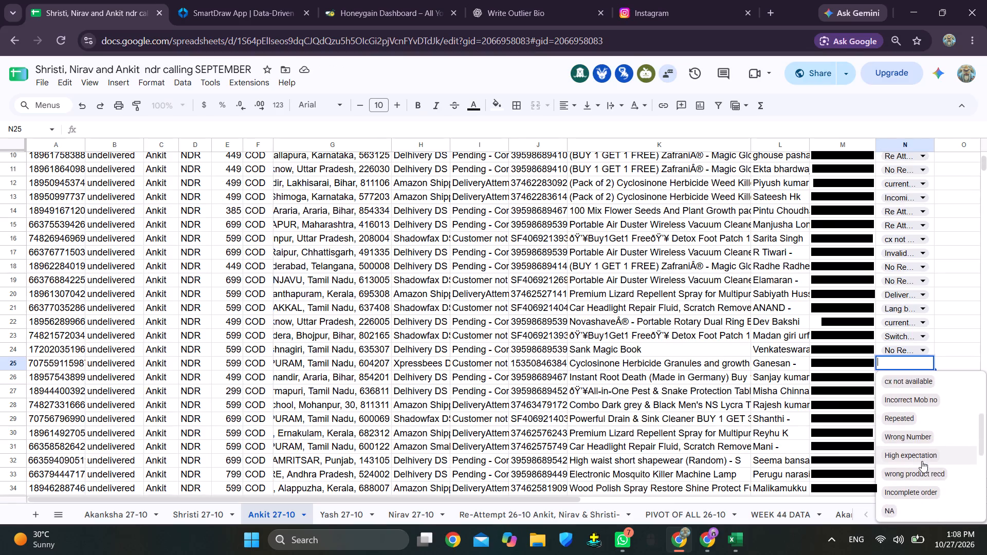
scroll(922, 461, "down", 2)
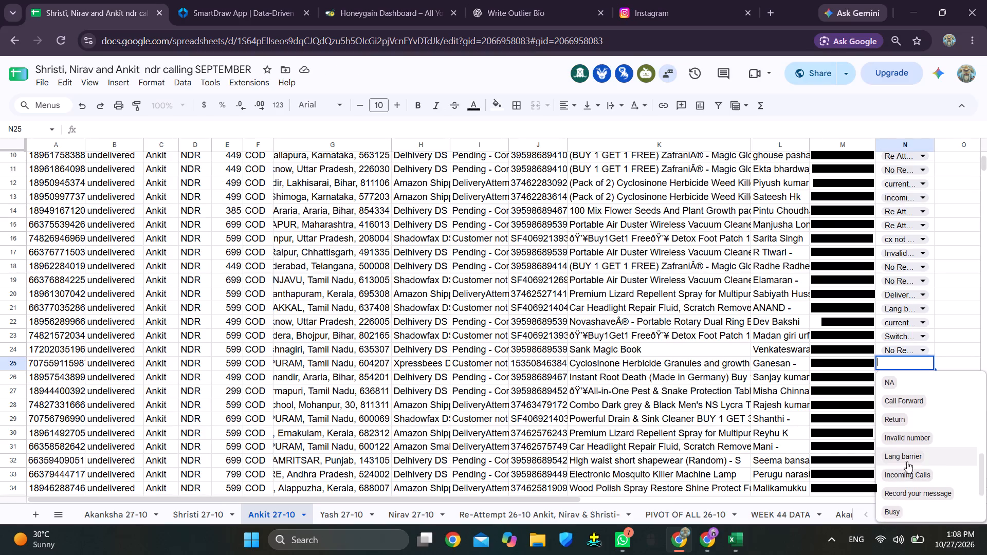
left_click(904, 455)
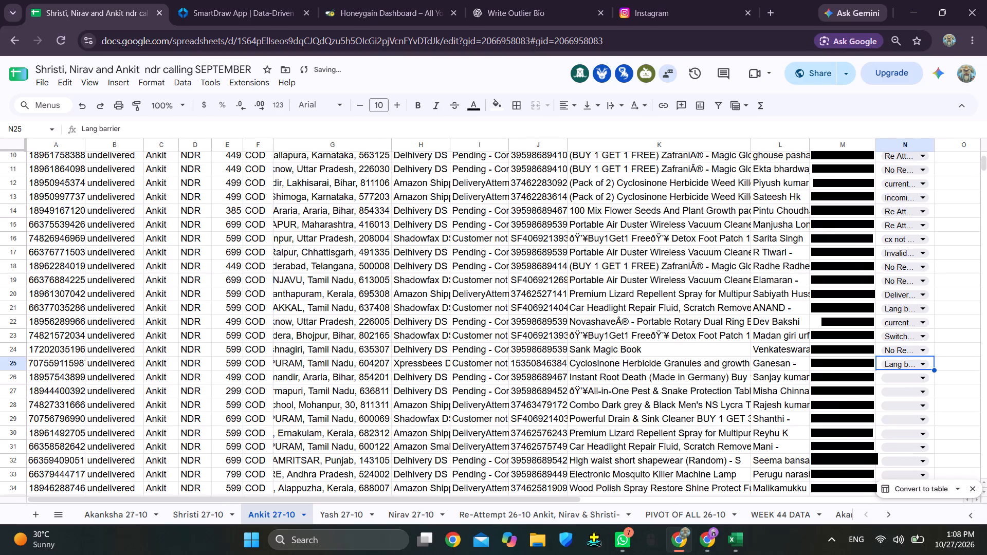
Switch back to the window with the Shristi 27-10 sheet and check the customer name in row 130.
left_click(706, 536)
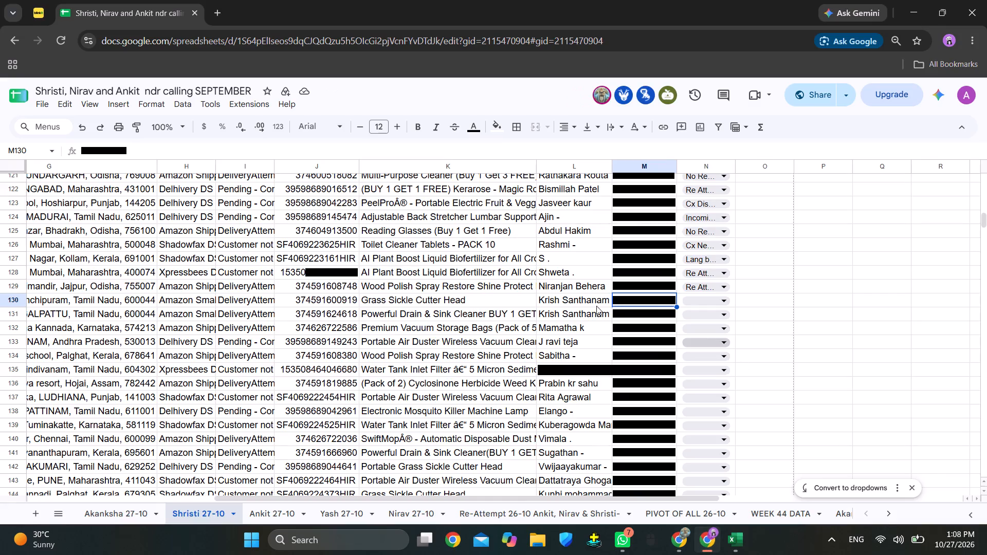
left_click(585, 299)
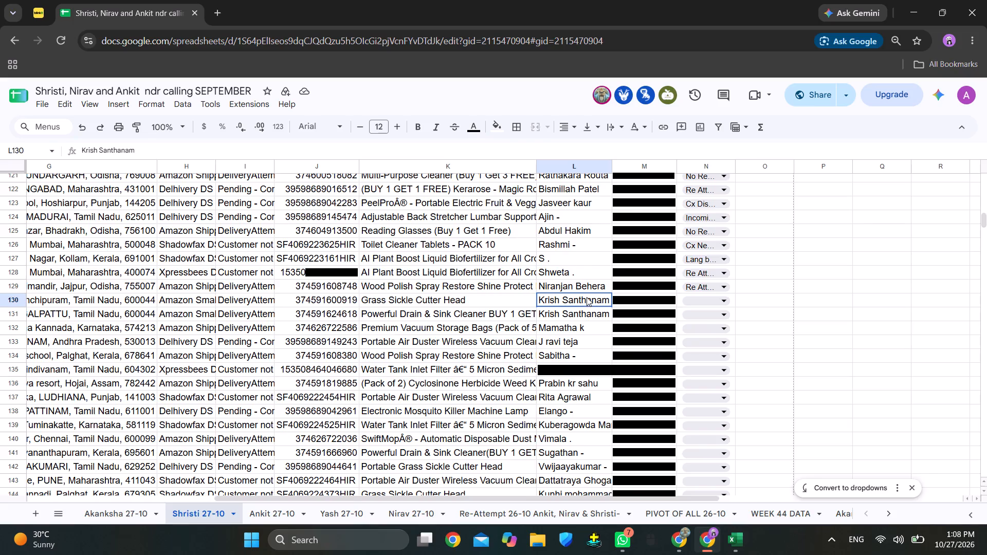
Switch to the window with the Ankit 27-10 sheet and fill row 25's Lang barrier status up into row 24.
left_click(682, 535)
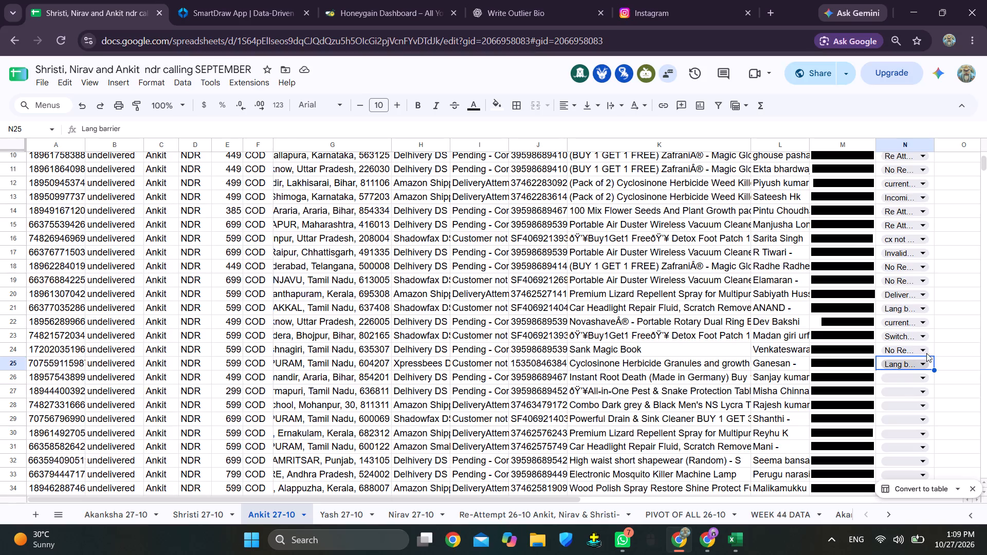
left_click_drag(936, 370, 935, 351)
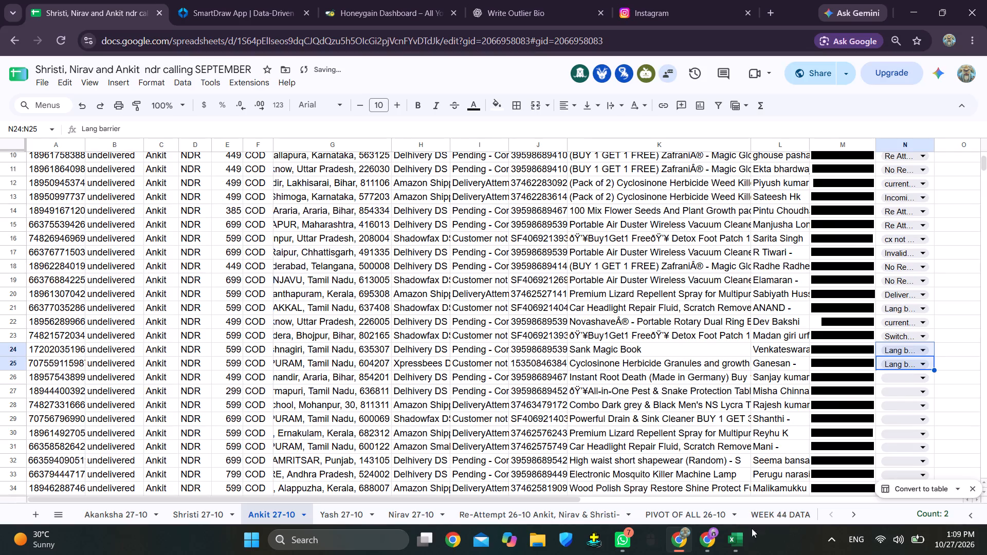
Switch to the window with the Shristi 27-10 sheet and set row 130's Remarks status to Not Connected.
left_click(709, 537)
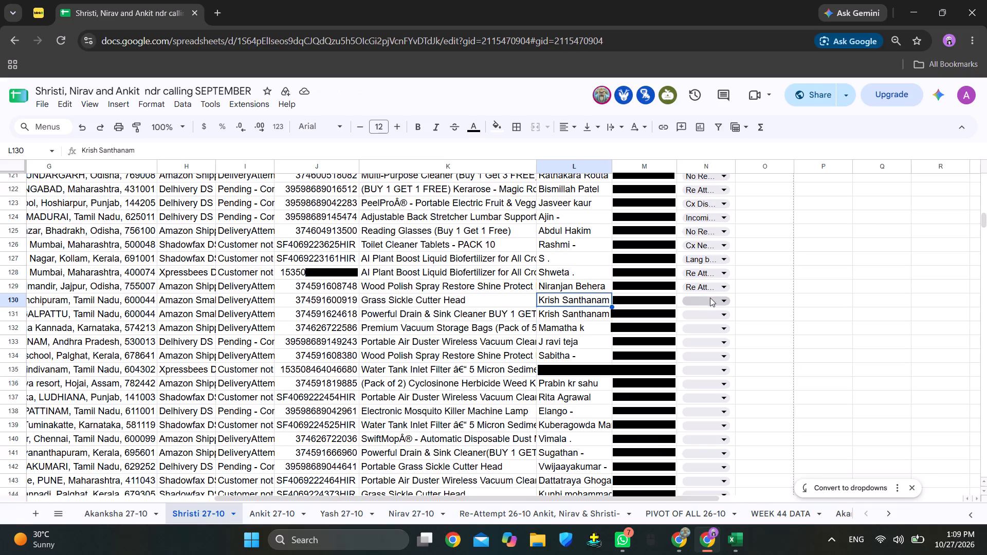
left_click(710, 298)
left_click(709, 353)
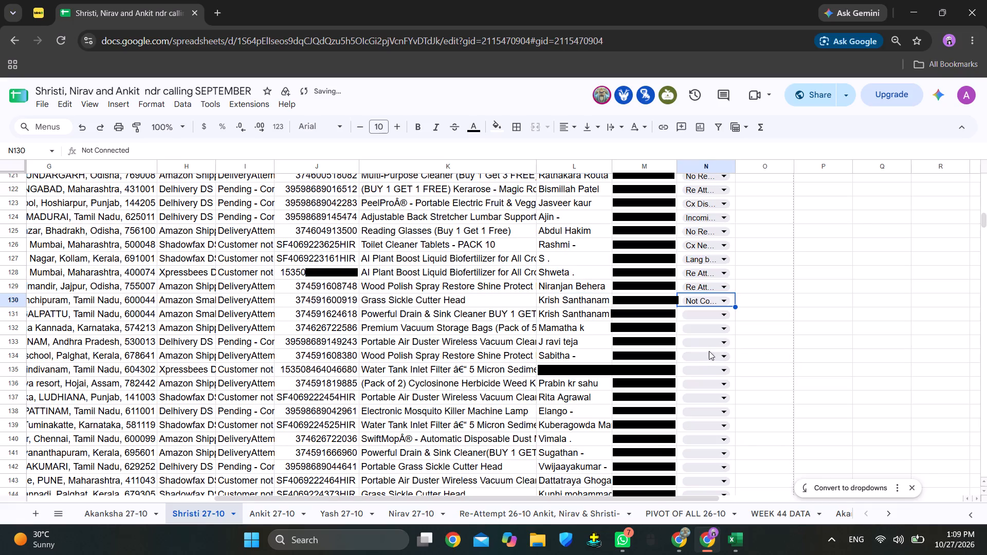
Check the customer phone entry and name in row 131 of the Shristi 27-10 sheet.
left_click(662, 314)
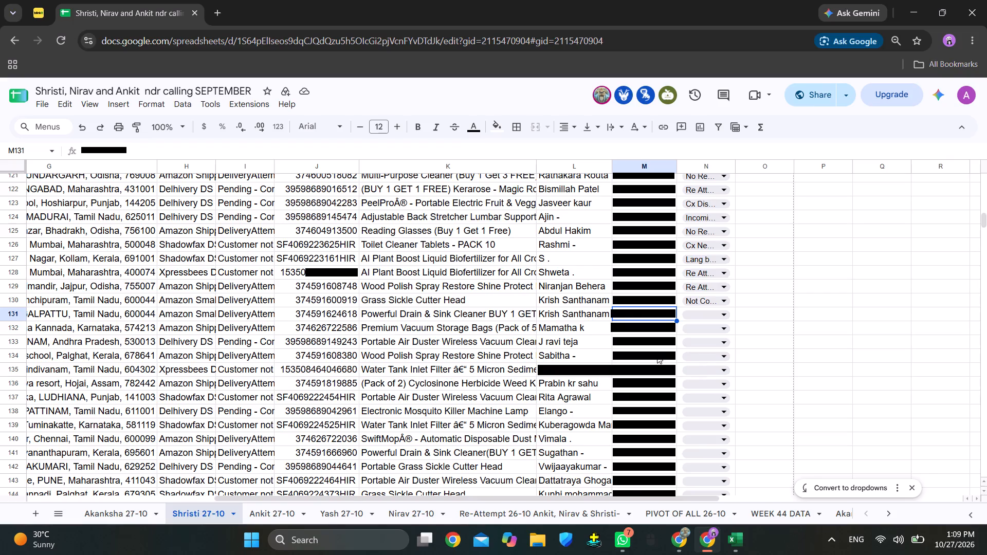
left_click(590, 309)
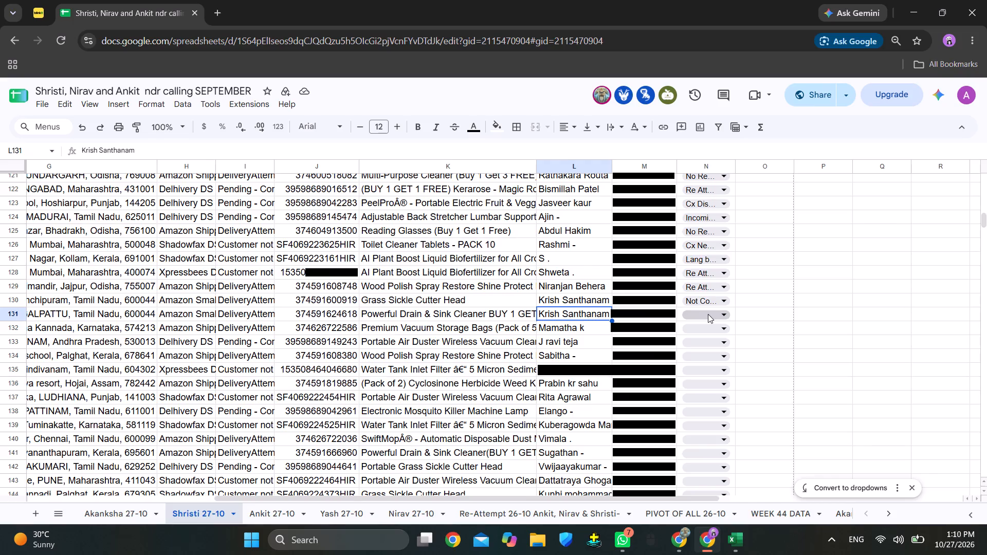
Switch to the window with the Ankit 27-10 sheet and set row 26's Remarks status to No Response.
left_click(686, 542)
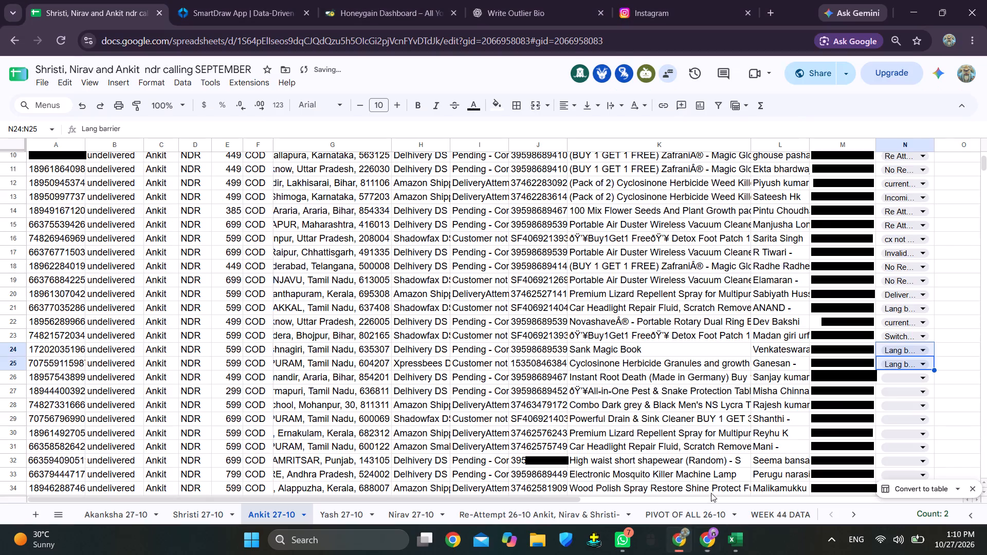
left_click(918, 377)
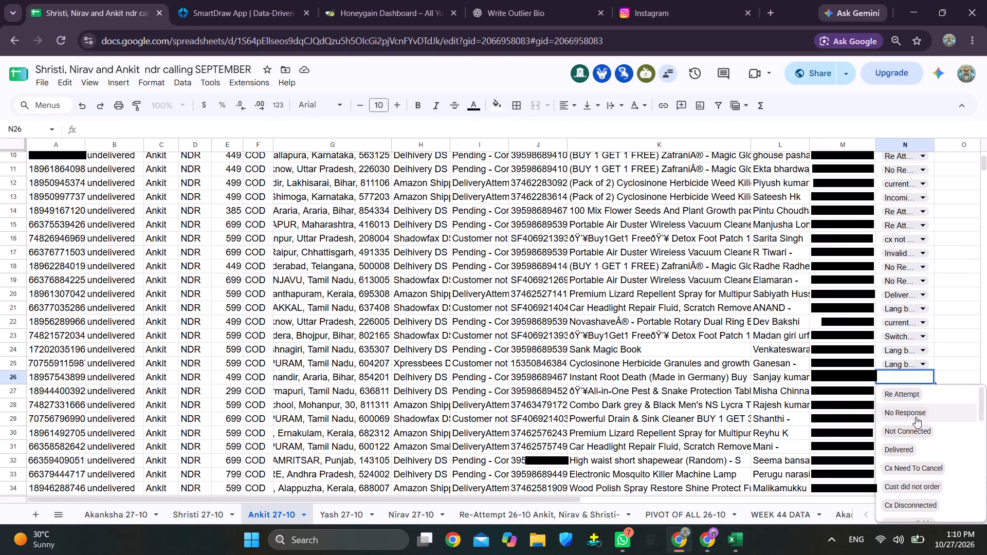
left_click(916, 415)
Switch to the window with the Shristi 27-10 sheet and set row 131's Remarks status to Not Connected.
left_click(706, 540)
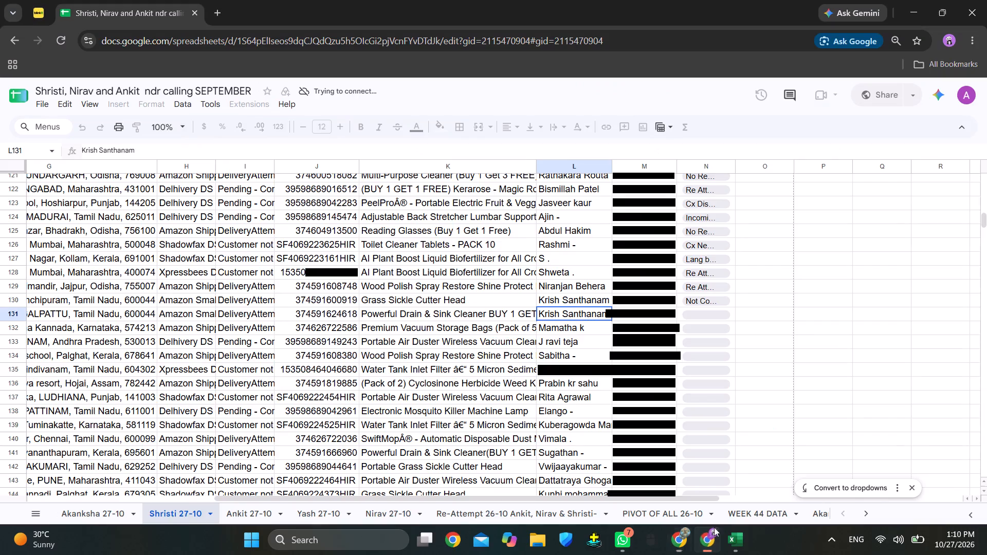
left_click(710, 314)
left_click(719, 369)
Check the phone entry and name in row 132 of the Shristi 27-10 sheet and set its Remarks status to Record your message.
left_click(656, 327)
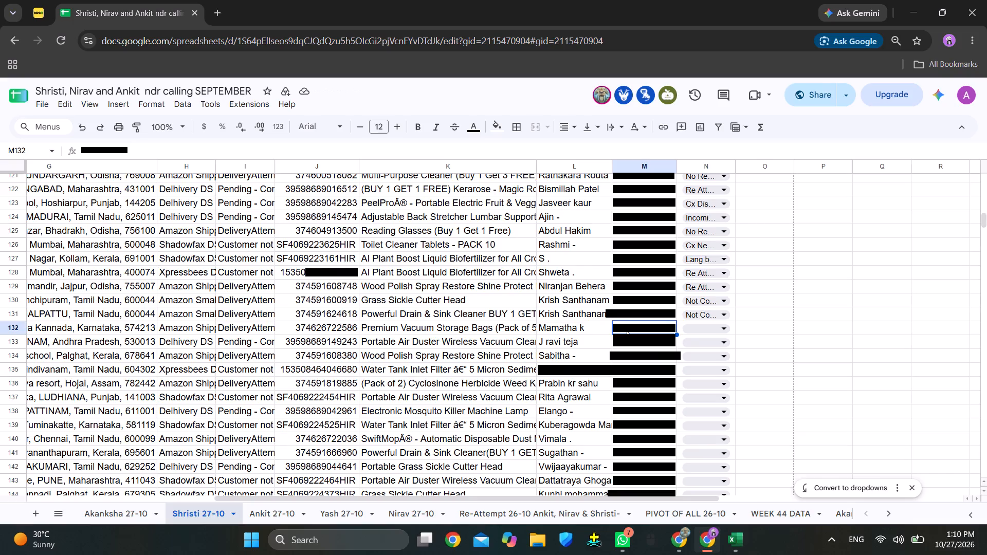
left_click(579, 327)
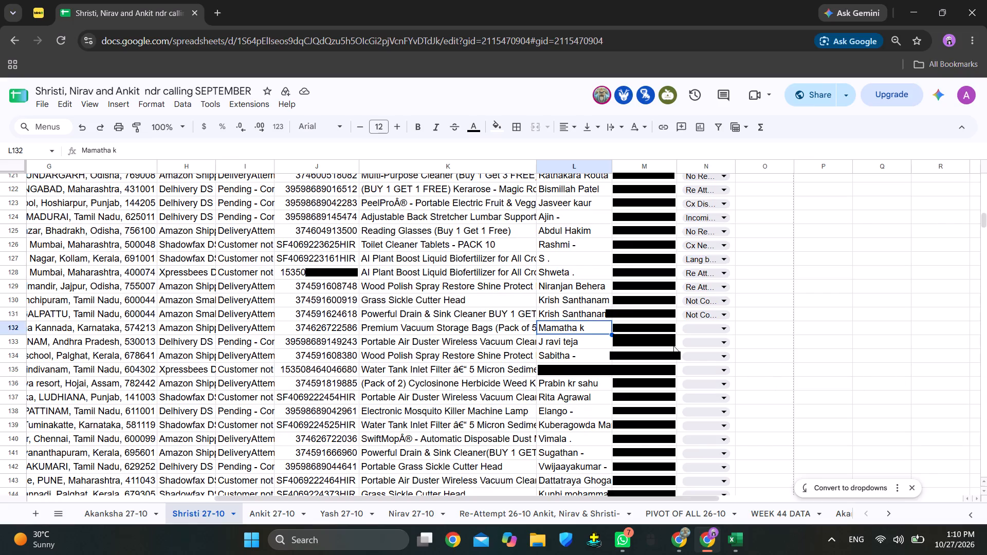
left_click(703, 328)
scroll(750, 447, "down", 3)
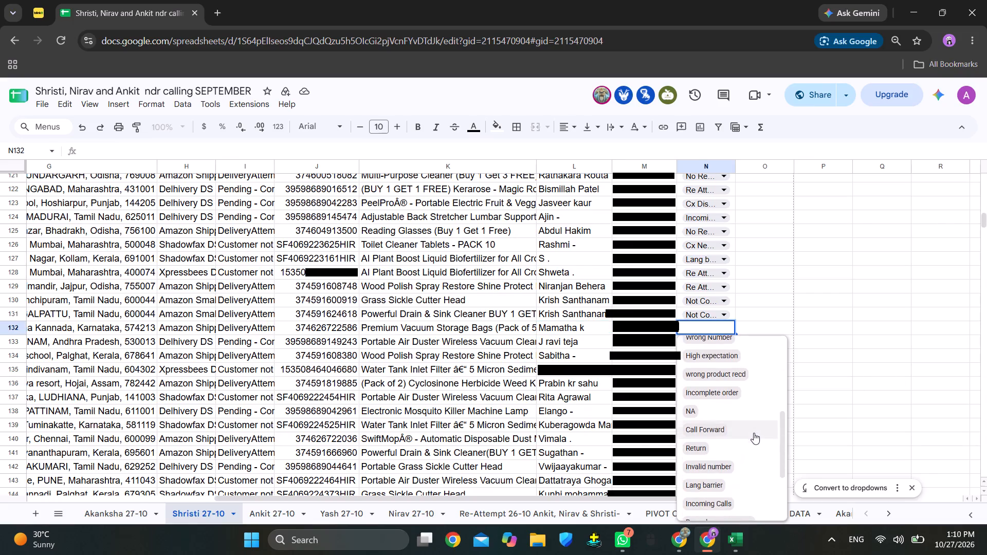
scroll(710, 459, "down", 2)
left_click(739, 420)
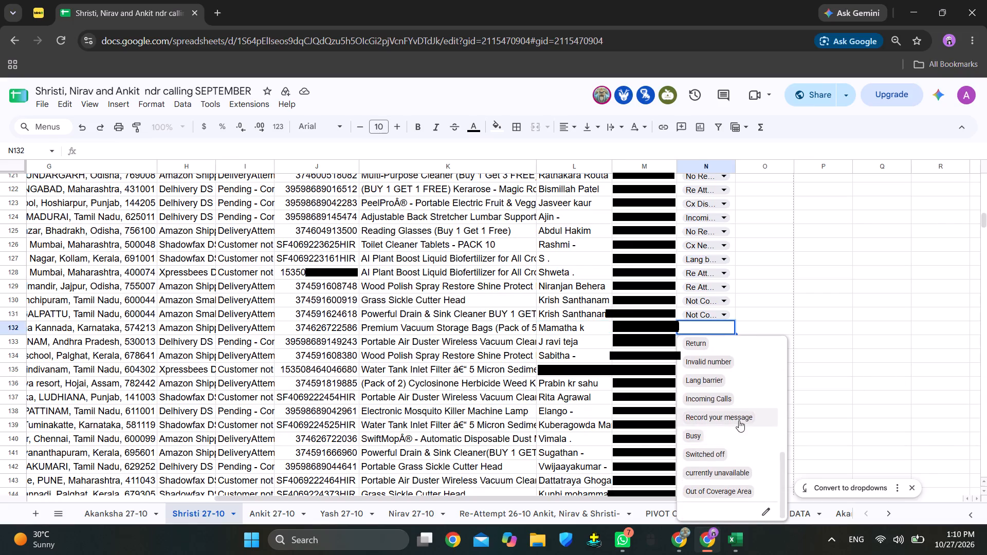
Check the phone entry and name in row 133 of the Shristi 27-10 sheet and set its Remarks status to Out of Coverage Area.
left_click(655, 338)
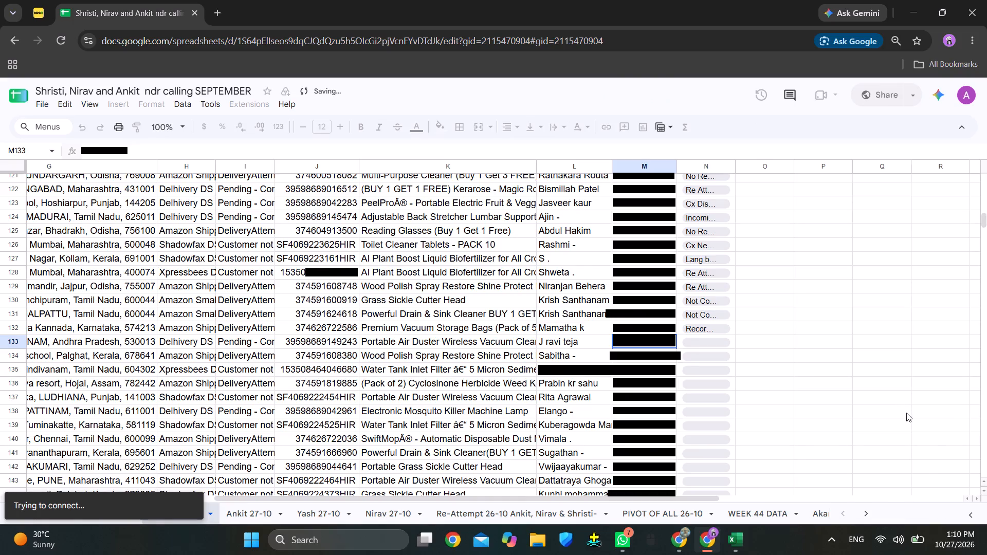
left_click(584, 340)
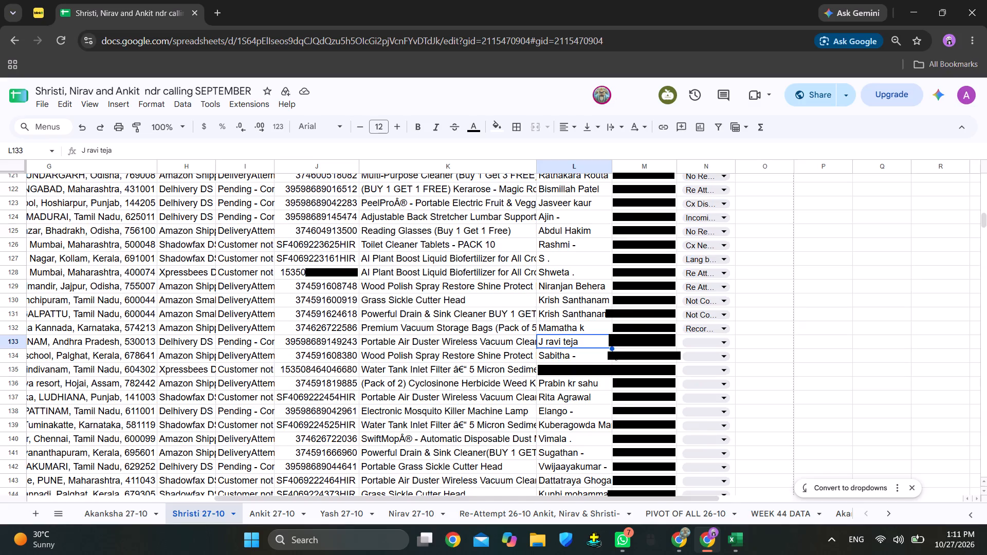
left_click(706, 342)
scroll(736, 416, "down", 2)
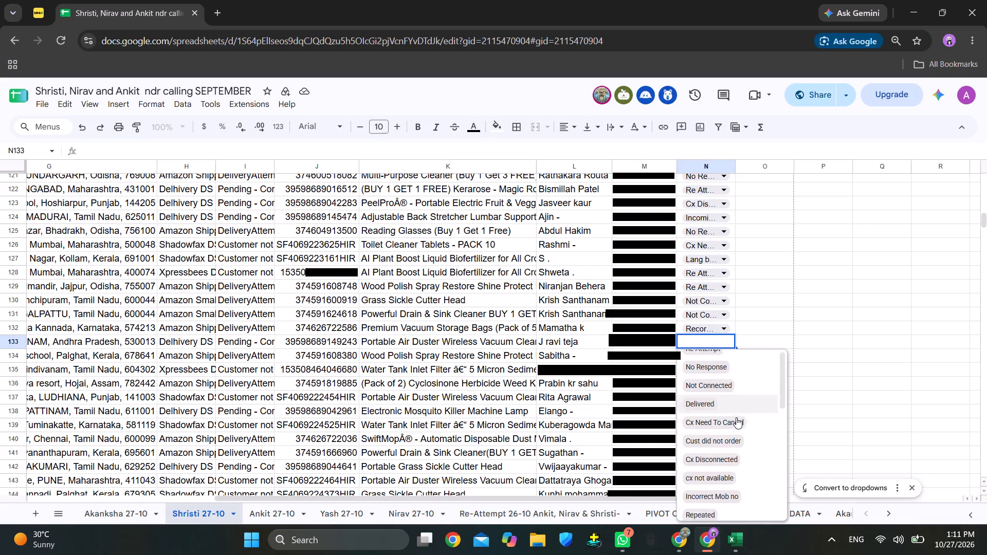
scroll(736, 417, "down", 9)
left_click(739, 494)
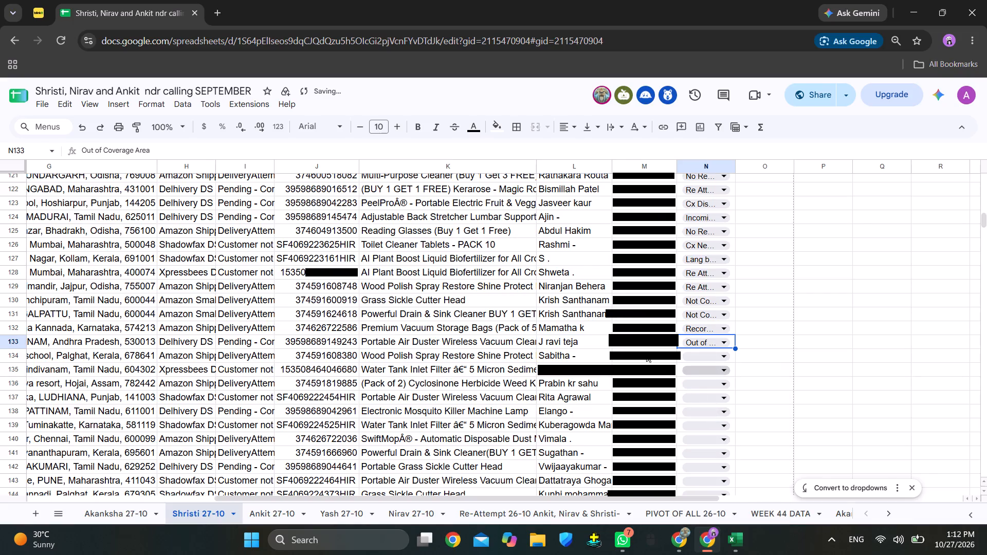
Check the customer phone entry in row 134 of the Shristi 27-10 sheet.
left_click(646, 353)
Switch to the window with the Ankit 27-10 sheet and set row 27's Remarks status to Re Attempt.
left_click(682, 543)
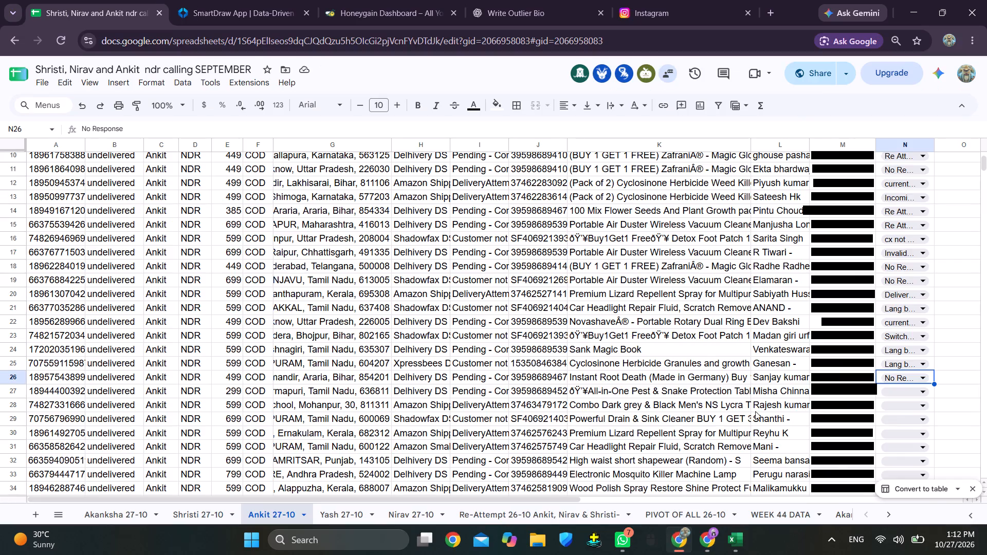
left_click(903, 392)
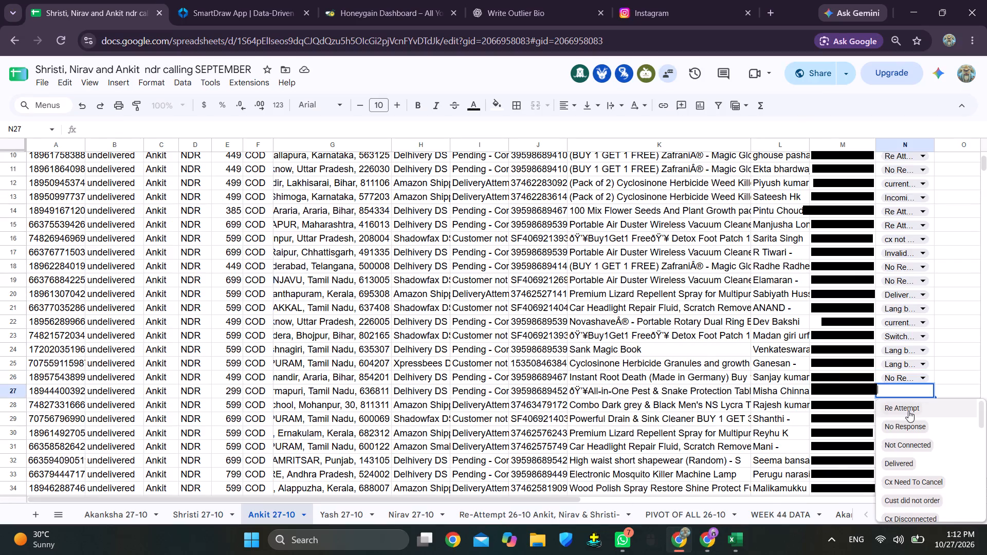
left_click(907, 409)
Switch back to the window with the Shristi 27-10 sheet and check the customer name in row 134.
left_click(706, 539)
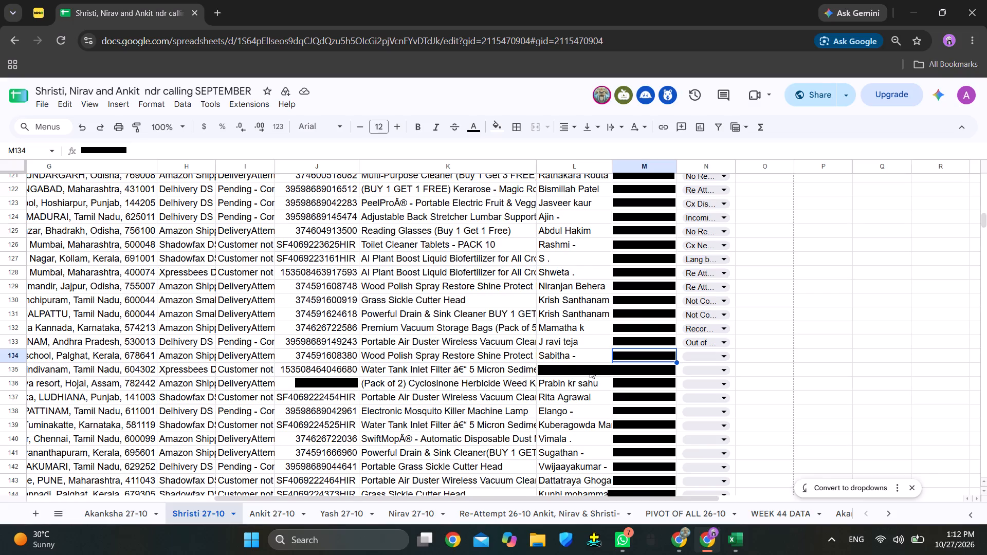
left_click(586, 356)
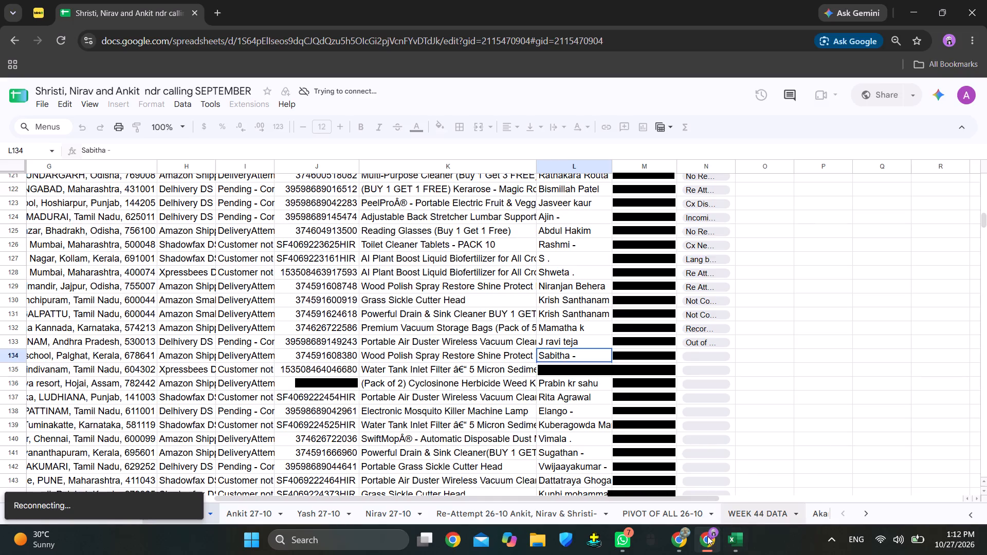
Switch to the window with the Ankit 27-10 sheet and set row 28's Remarks status to Delivered.
left_click(681, 540)
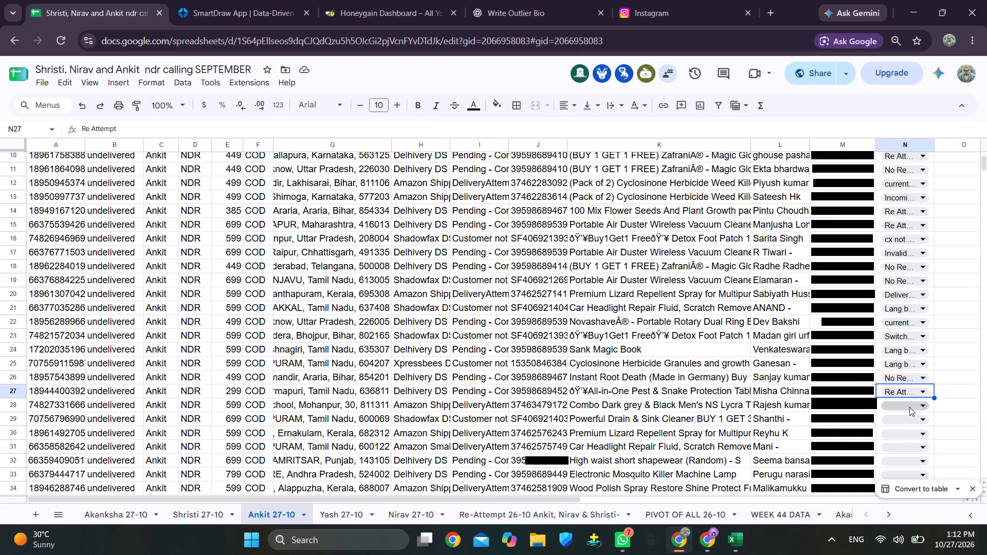
left_click(911, 407)
left_click(898, 477)
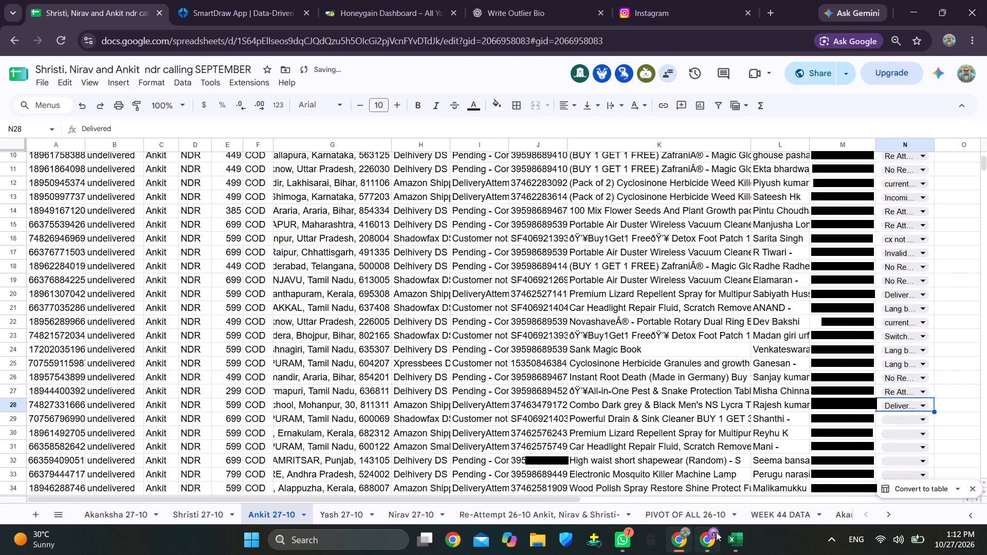
Switch to the window with the Shristi 27-10 sheet and set row 134's Remarks status to Delivered.
left_click(708, 539)
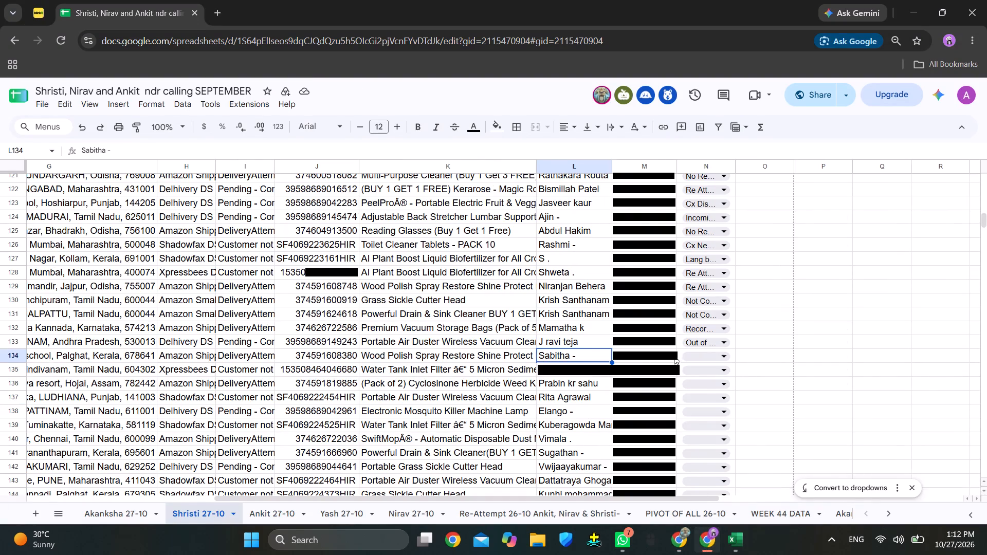
left_click(715, 356)
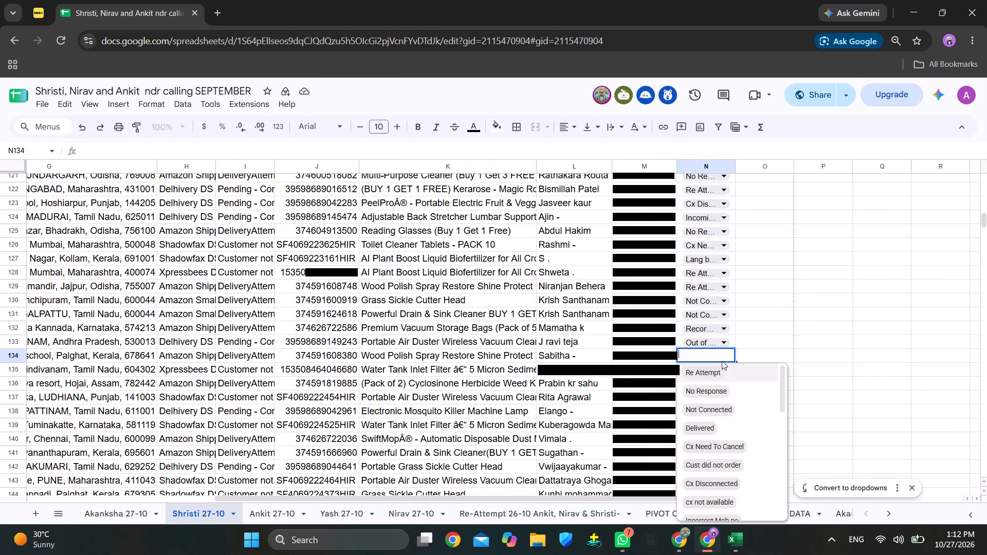
left_click(709, 430)
Check the phone entry and name in row 135 of the Shristi 27-10 sheet and set its Remarks status to Re Attempt.
left_click(663, 370)
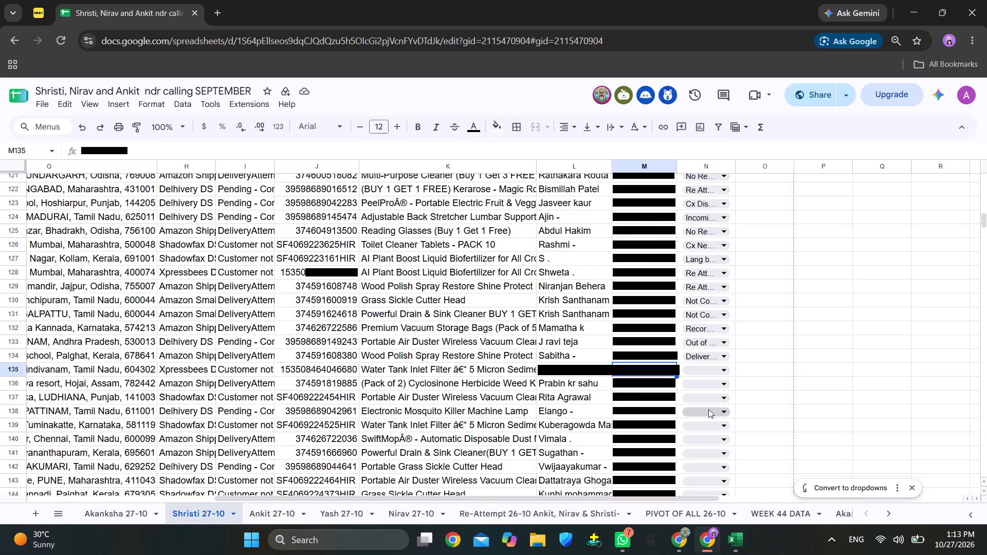
left_click(585, 366)
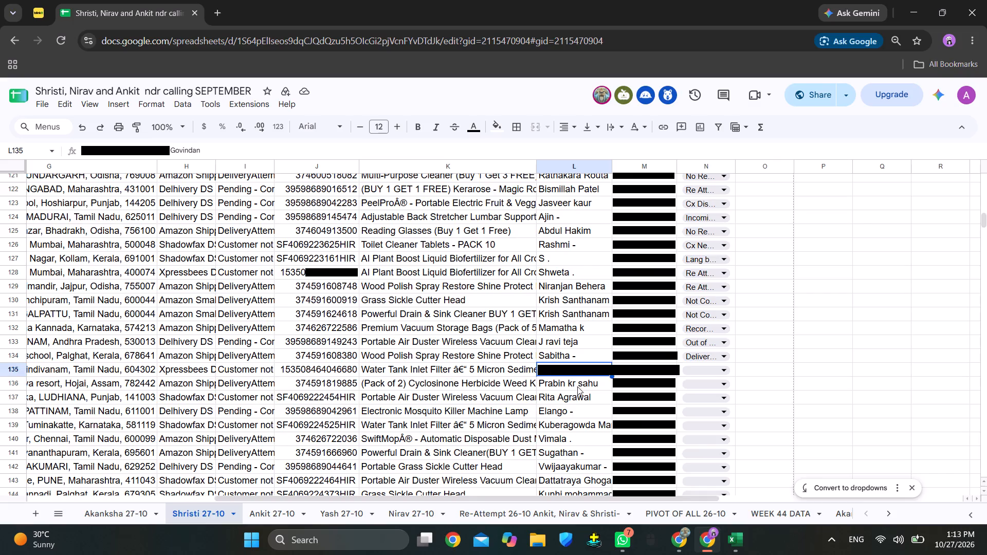
left_click(707, 372)
left_click(707, 389)
Check the customer phone entry in row 136 of the Shristi 27-10 sheet.
left_click(651, 380)
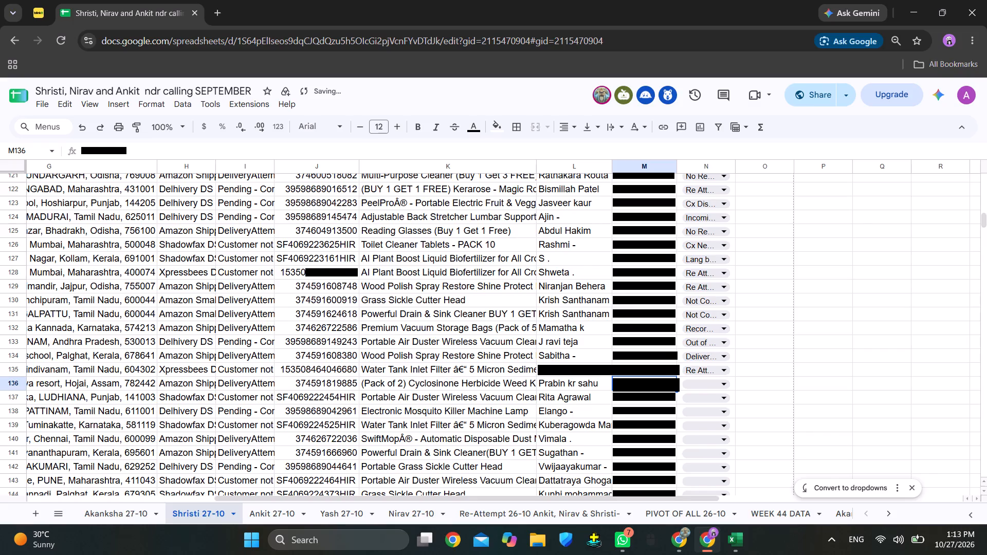
Switch to the window with the Ankit 27-10 sheet and set row 29's Remarks status to No Response.
left_click(682, 540)
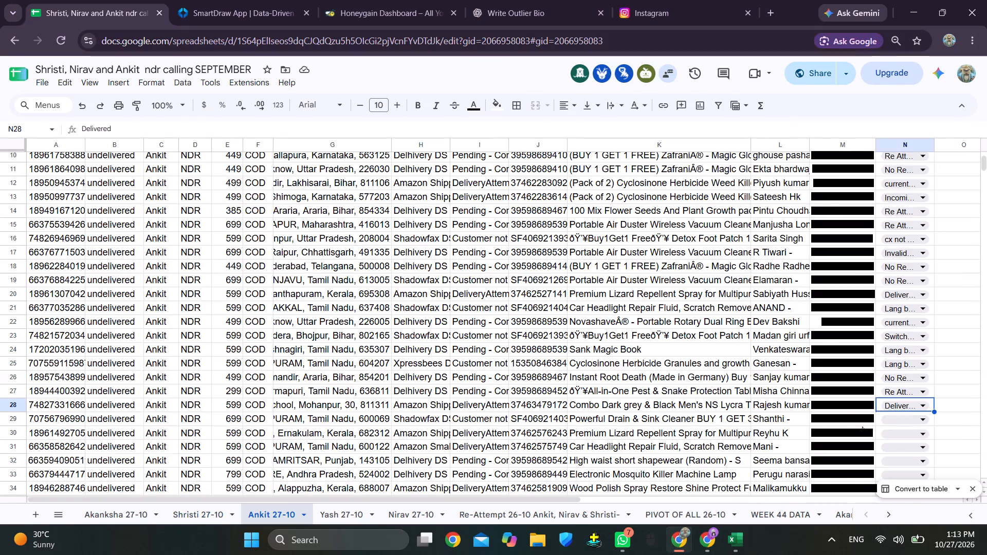
left_click(905, 421)
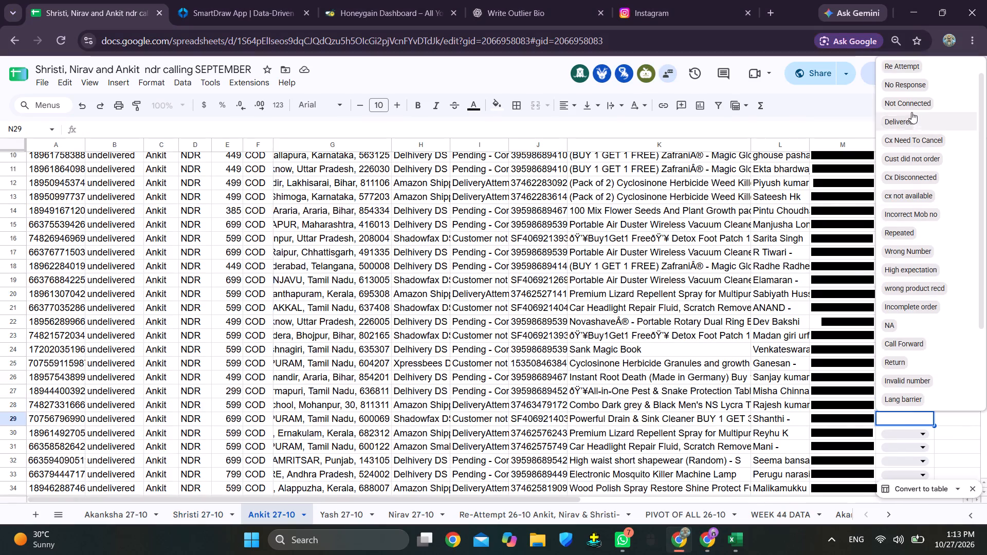
left_click(910, 84)
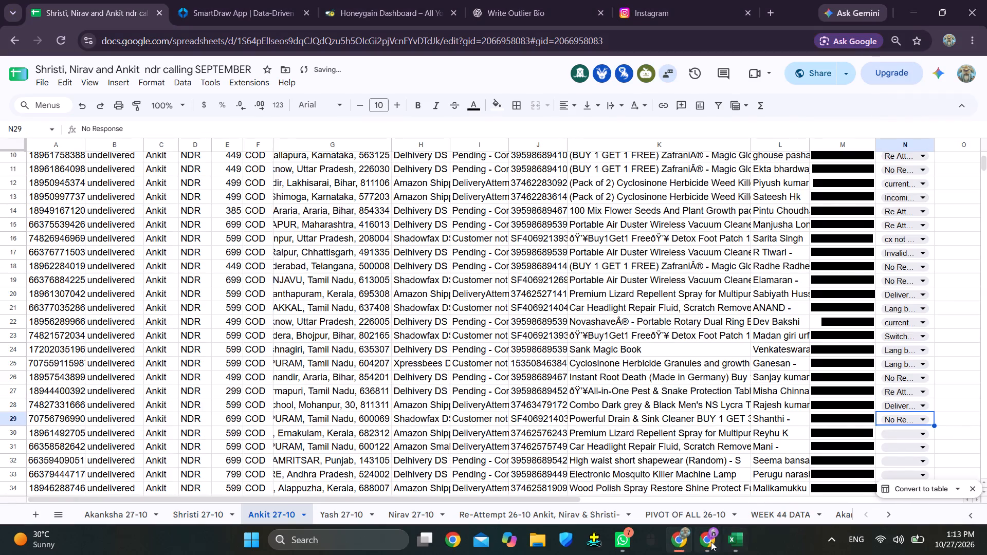
Switch back to the window with the Shristi 27-10 sheet and check the customer name in row 136.
left_click(711, 542)
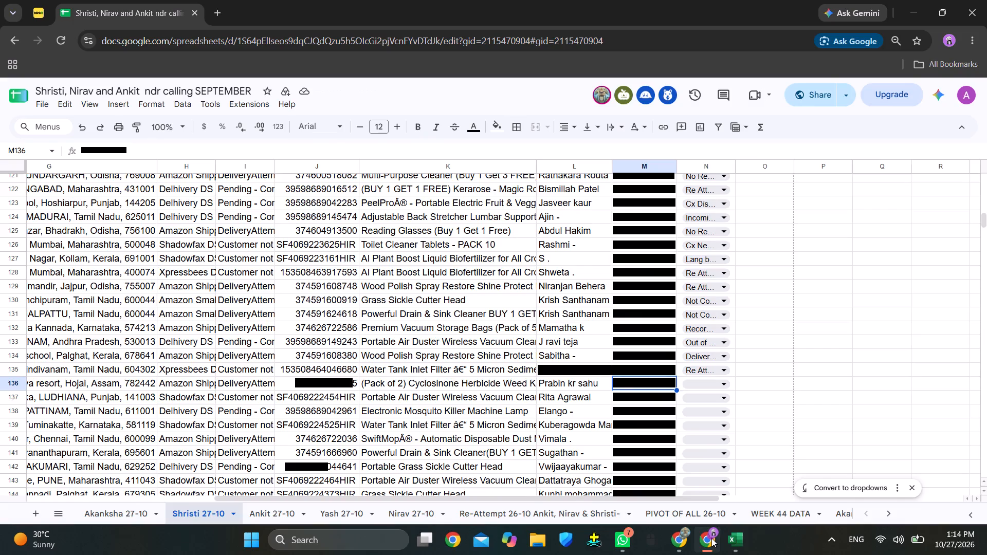
left_click(578, 383)
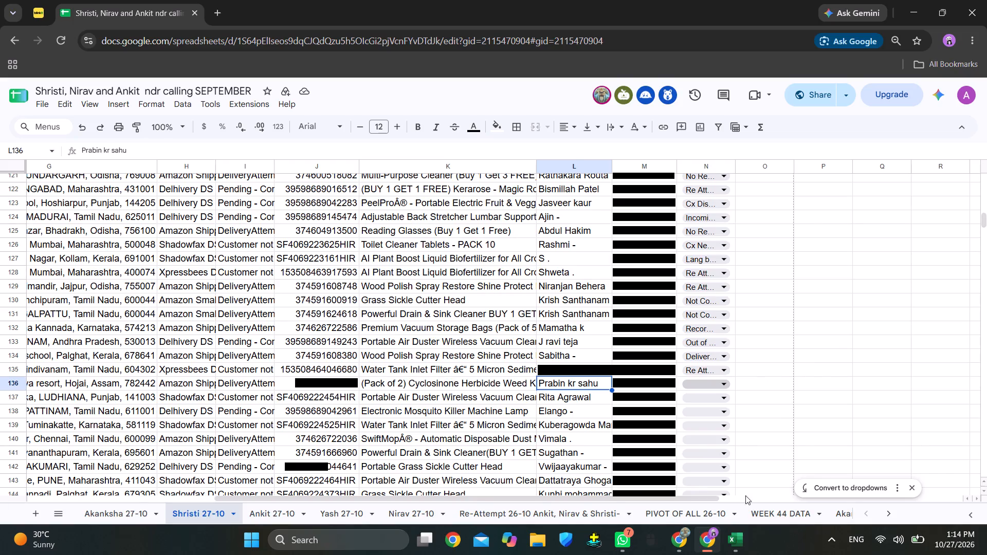
Switch to the window with the Ankit 27-10 sheet and set row 30's Remarks status to Lang barrier.
left_click(680, 539)
left_click(898, 434)
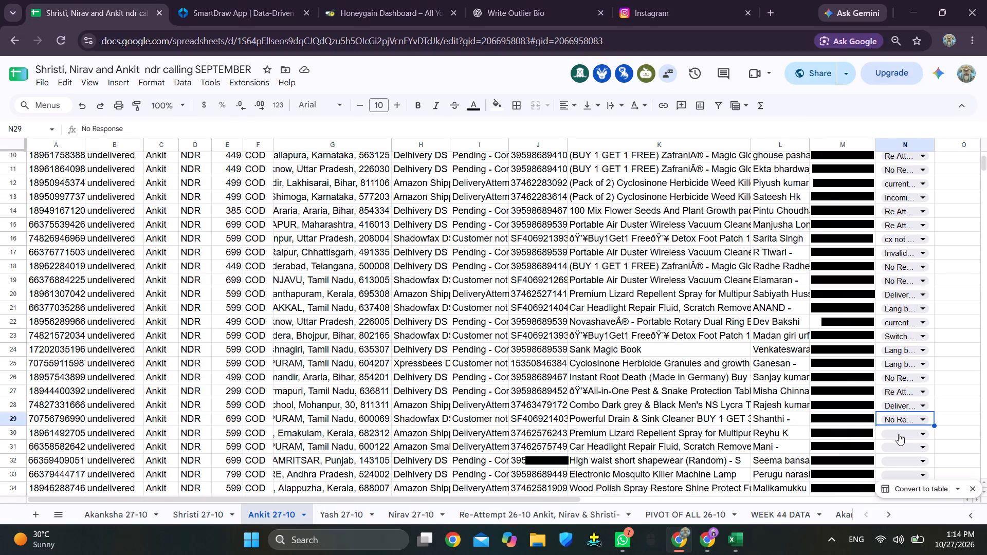
left_click(900, 433)
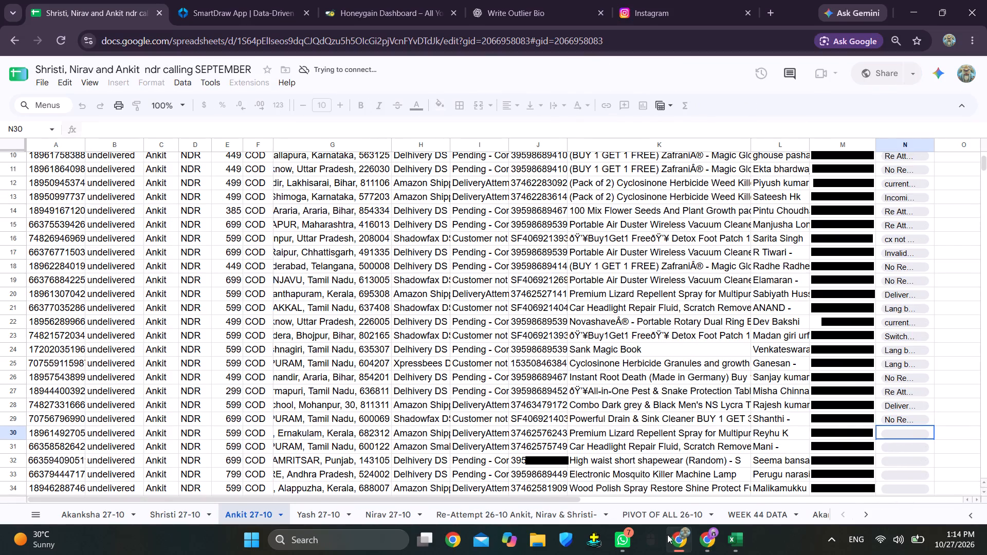
left_click(910, 433)
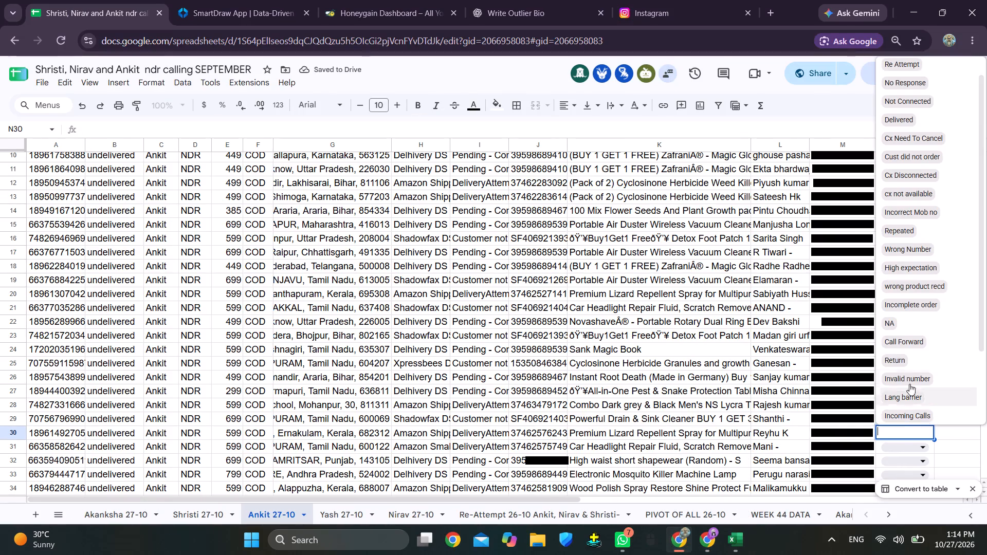
left_click(916, 395)
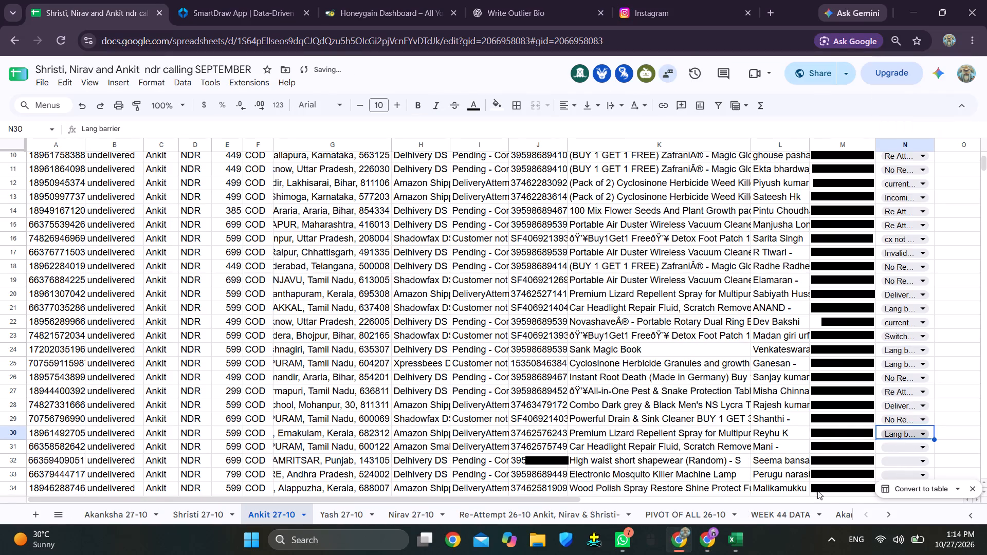
Switch back to the window with the Shristi 27-10 sheet and set row 136's Remarks status to Busy.
left_click(714, 545)
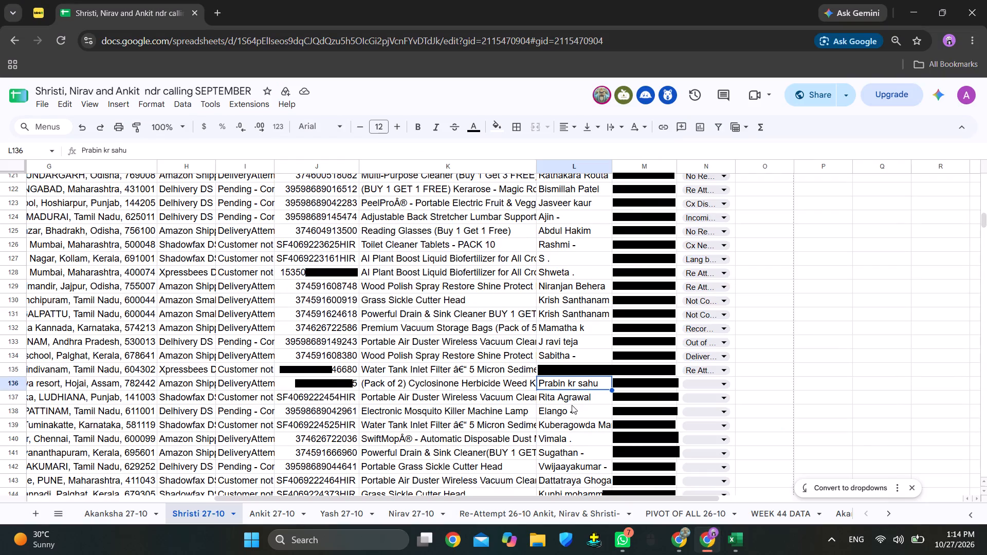
left_click(712, 383)
scroll(744, 444, "down", 7)
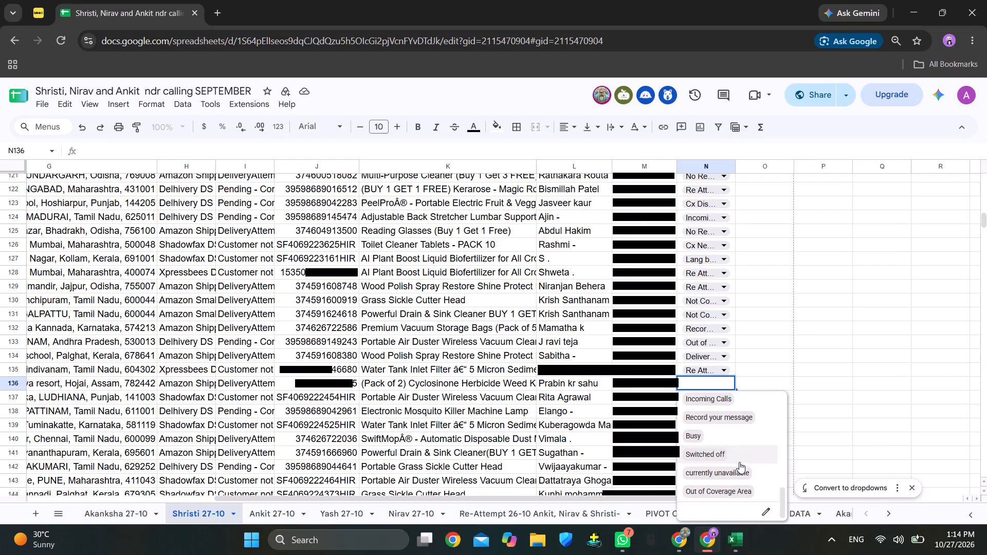
left_click(699, 439)
Check the customer phone entry in row 137 of the Shristi 27-10 sheet.
left_click(661, 401)
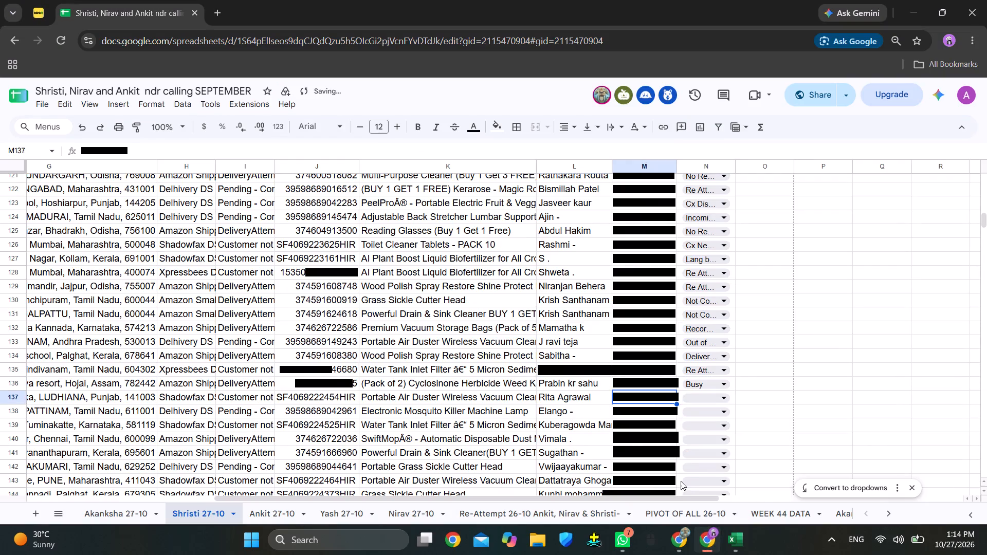
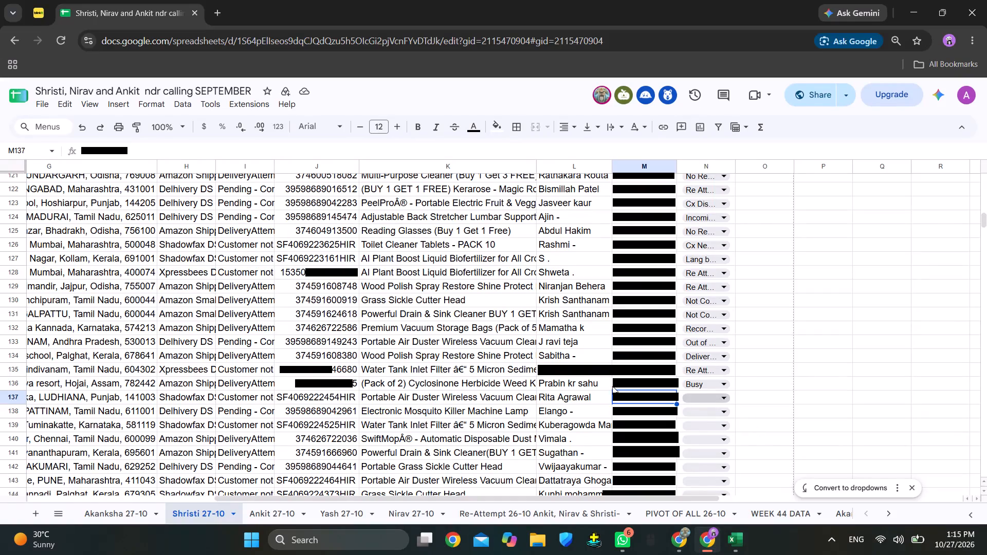
Check the customer name in row 137 of the Shristi 27-10 sheet and set its Remarks status to Re Attempt.
left_click(595, 398)
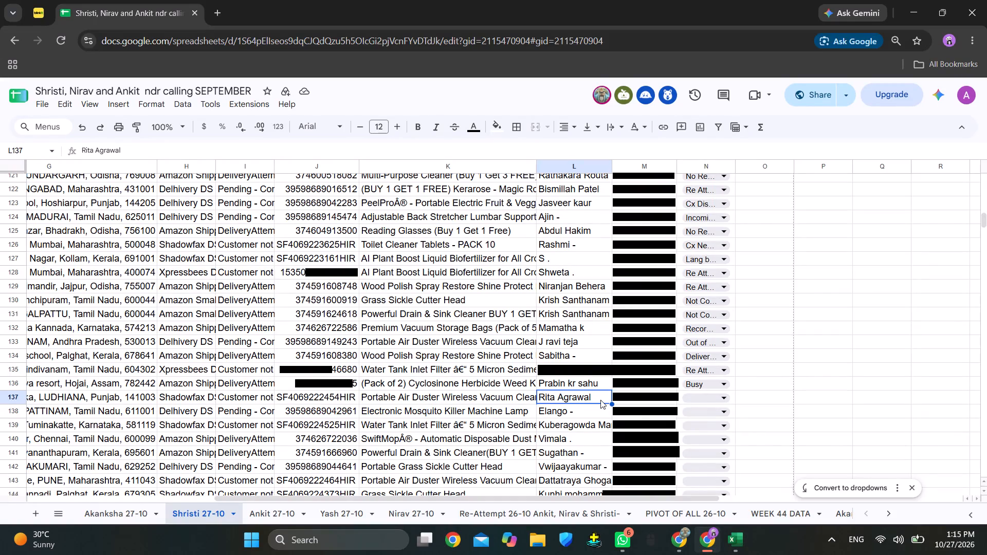
left_click(707, 397)
left_click(712, 414)
Check row 138's customer phone entry and name, and set its Remarks status to Lang barrier.
left_click(652, 407)
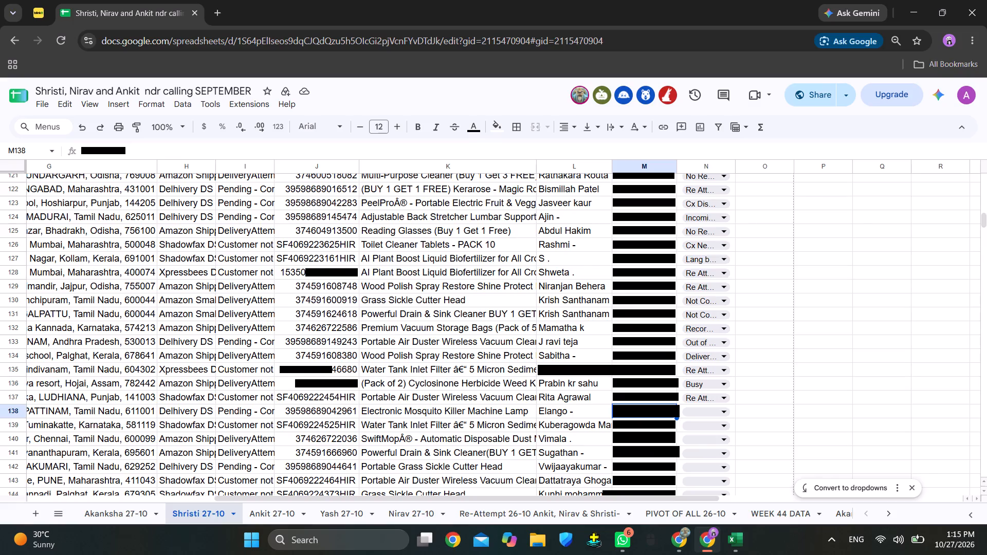
left_click(577, 402)
left_click(585, 414)
scroll(632, 388, "down", 2)
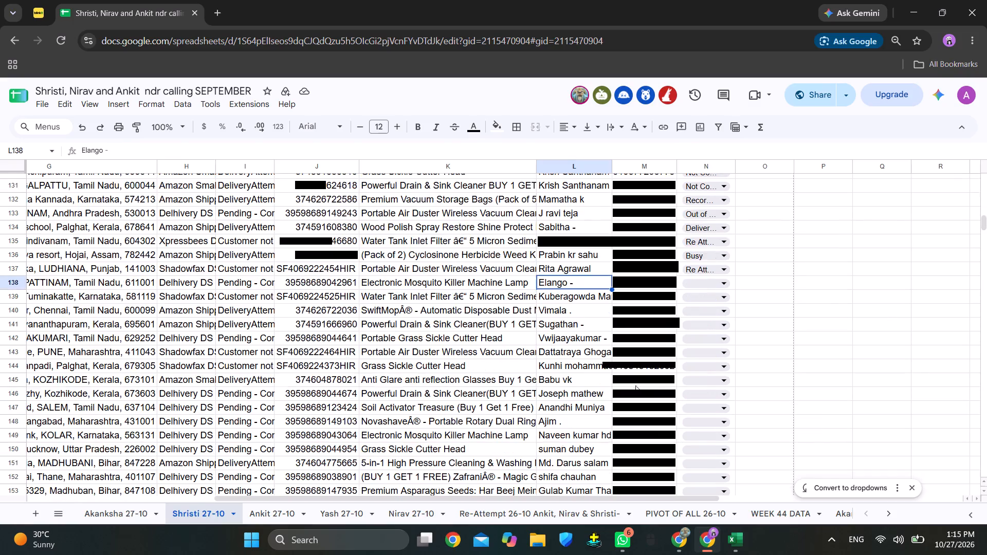
scroll(635, 384, "down", 1)
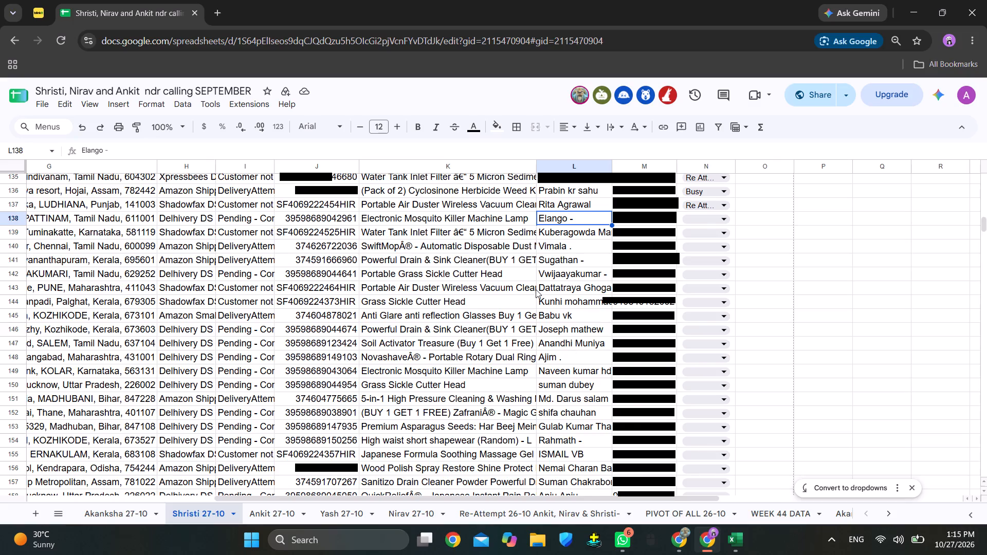
scroll(720, 215, "up", 1)
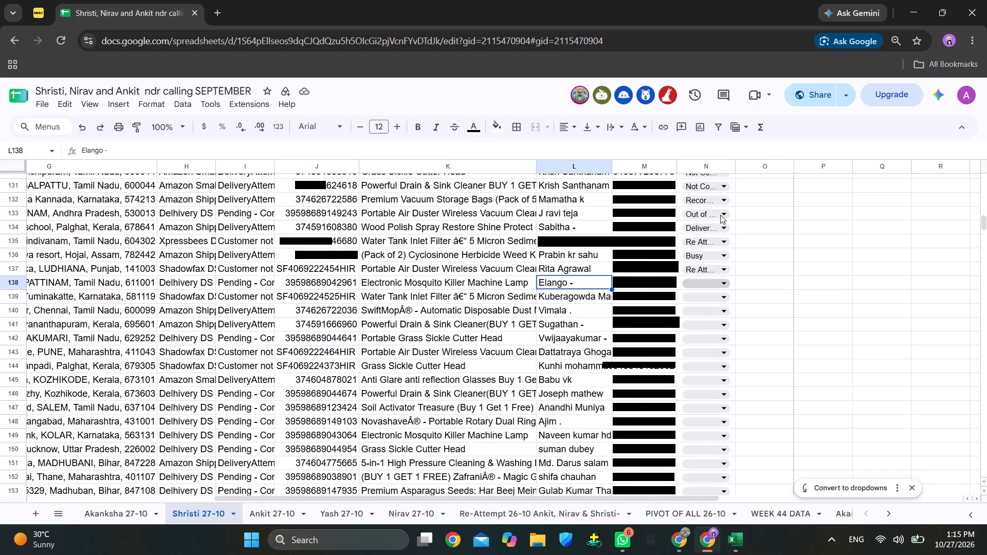
scroll(720, 215, "down", 1)
left_click(698, 220)
scroll(724, 296, "down", 1)
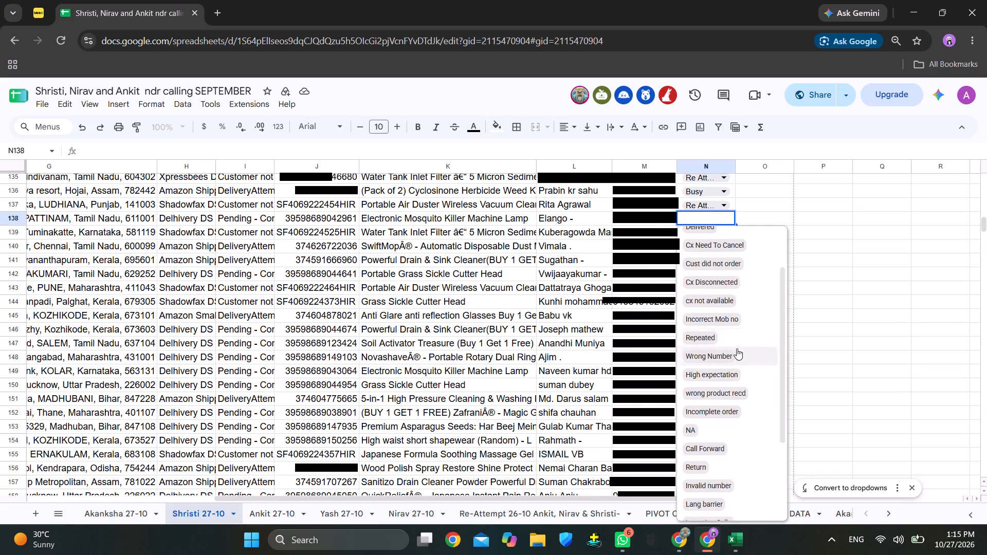
scroll(742, 368, "down", 1)
left_click(711, 442)
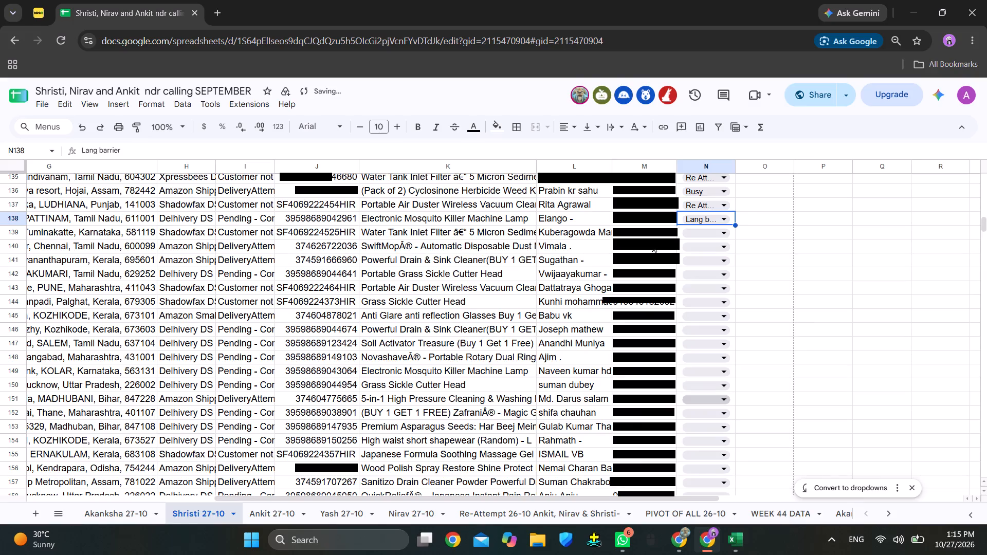
Check row 139's customer phone entry and name, and set its Remarks status to No Response.
left_click(655, 233)
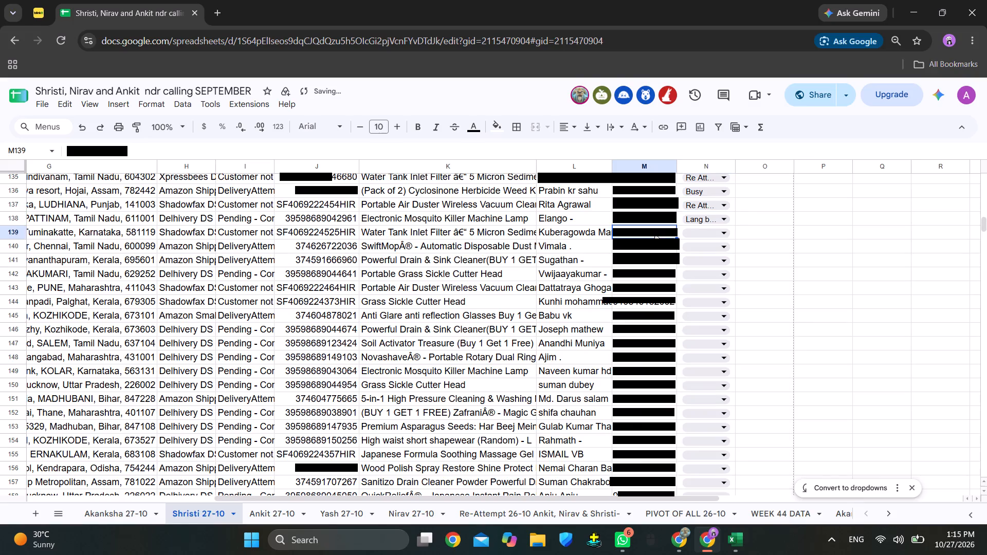
scroll(693, 224, "up", 1)
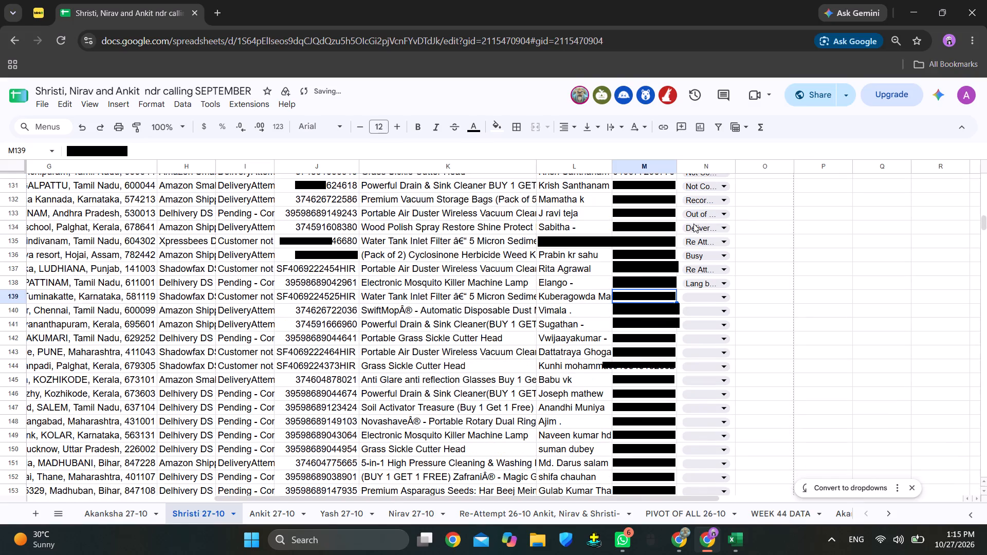
scroll(707, 233, "down", 1)
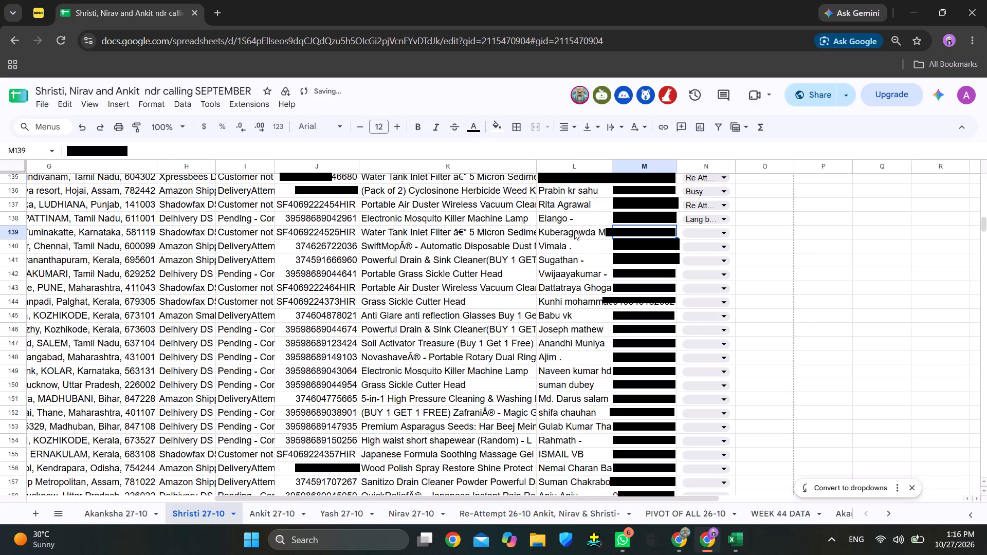
left_click(573, 232)
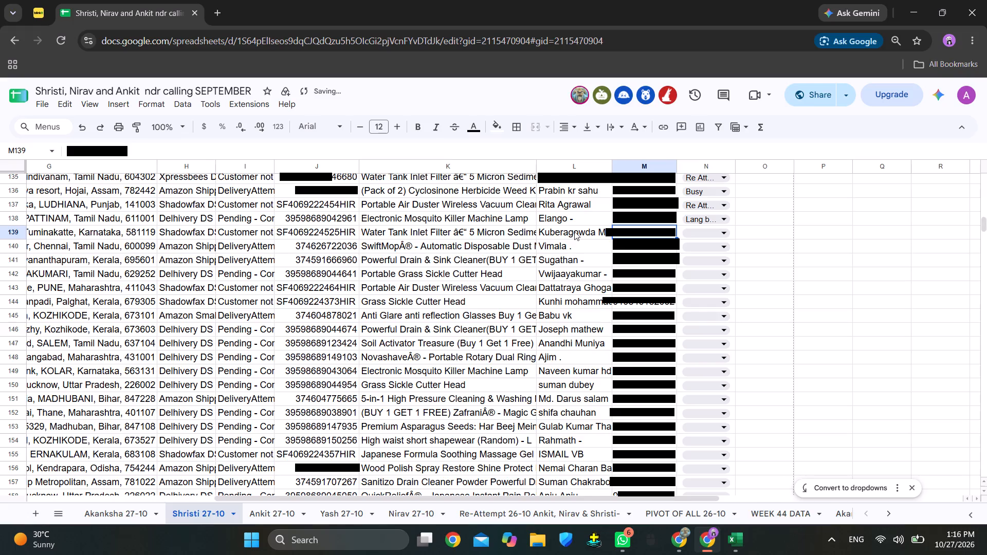
left_click(575, 231)
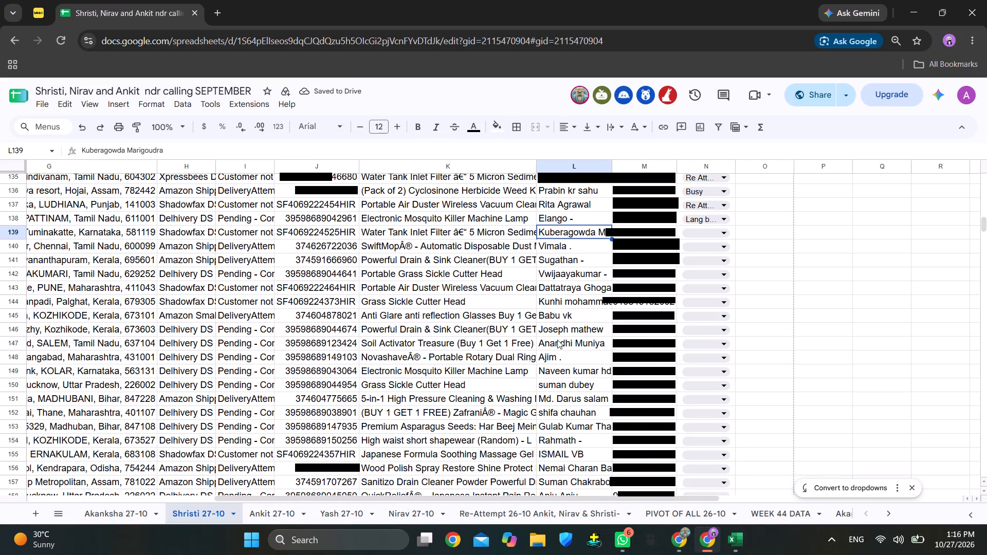
left_click(705, 232)
left_click(705, 266)
Check row 140's customer phone entry and name, and set its Remarks status to Switched off.
left_click(644, 243)
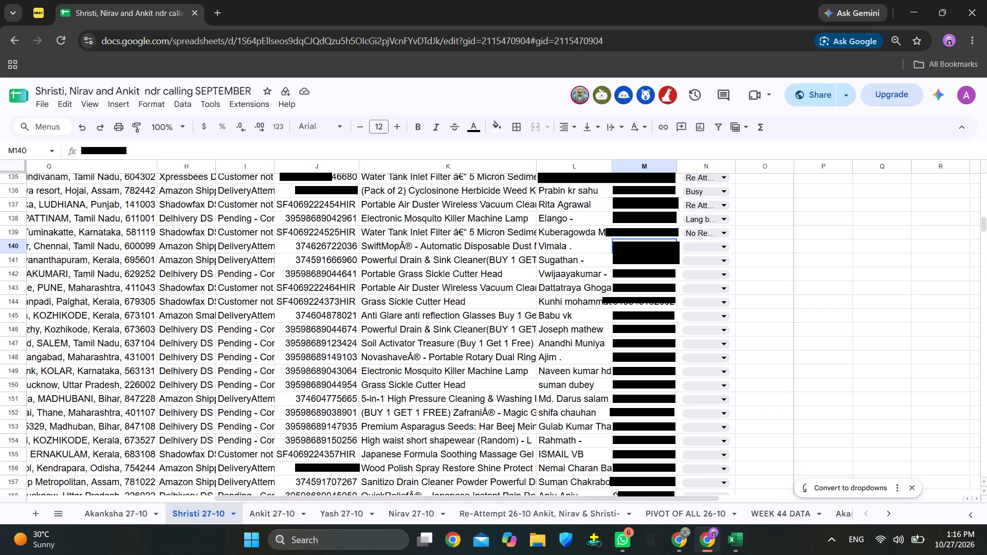
left_click(583, 244)
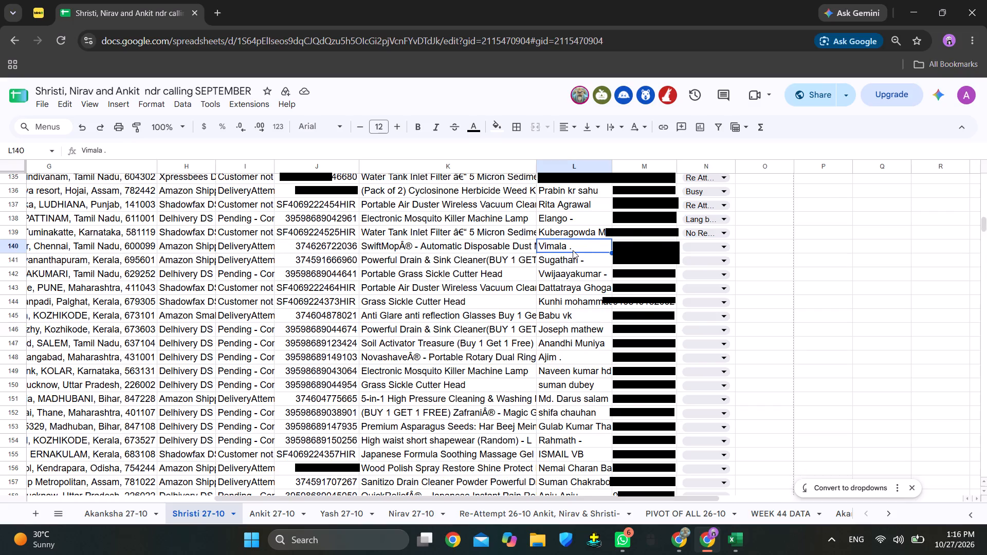
left_click(702, 248)
scroll(718, 371, "down", 4)
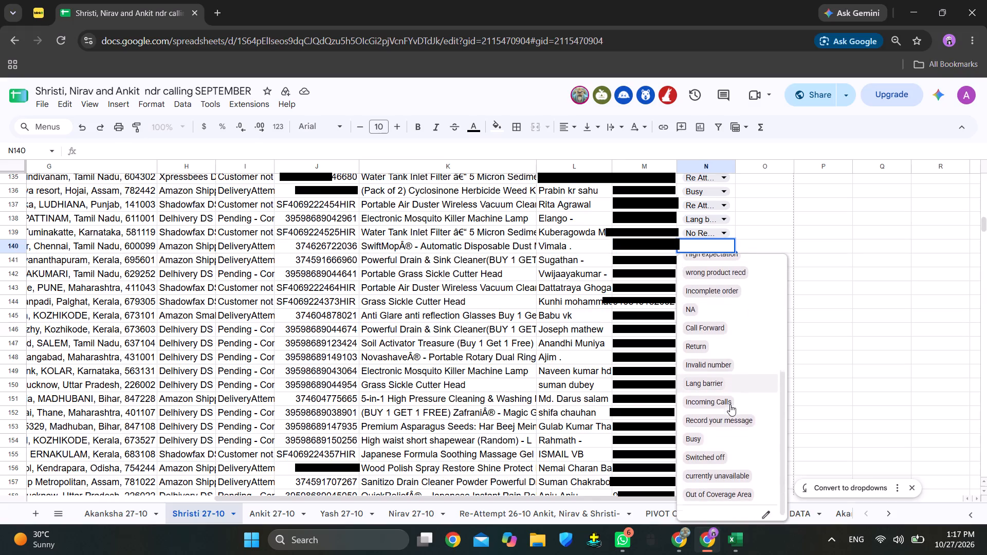
left_click(719, 455)
Check row 141's customer phone entry and name, and set its Remarks status to Cx Need To Cancel.
left_click(657, 260)
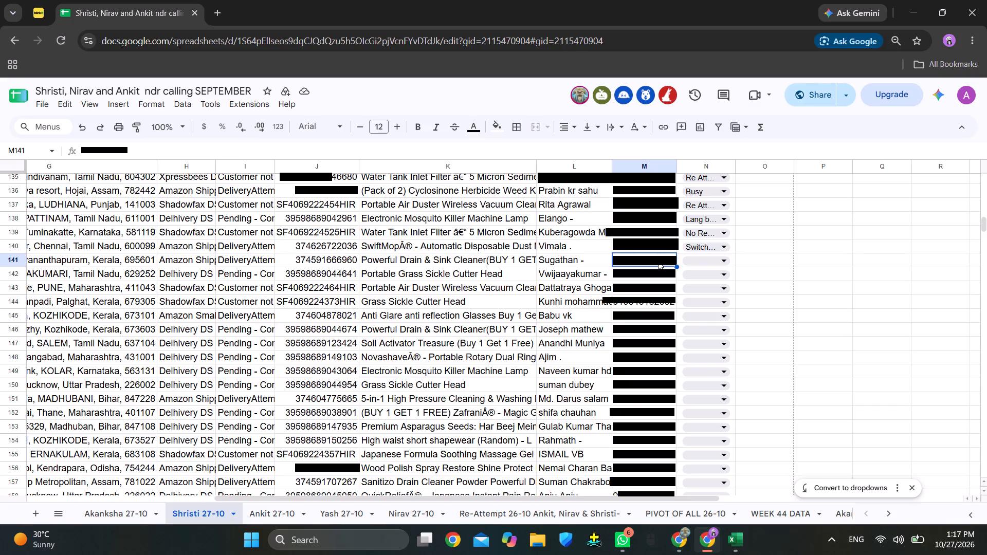
left_click(587, 261)
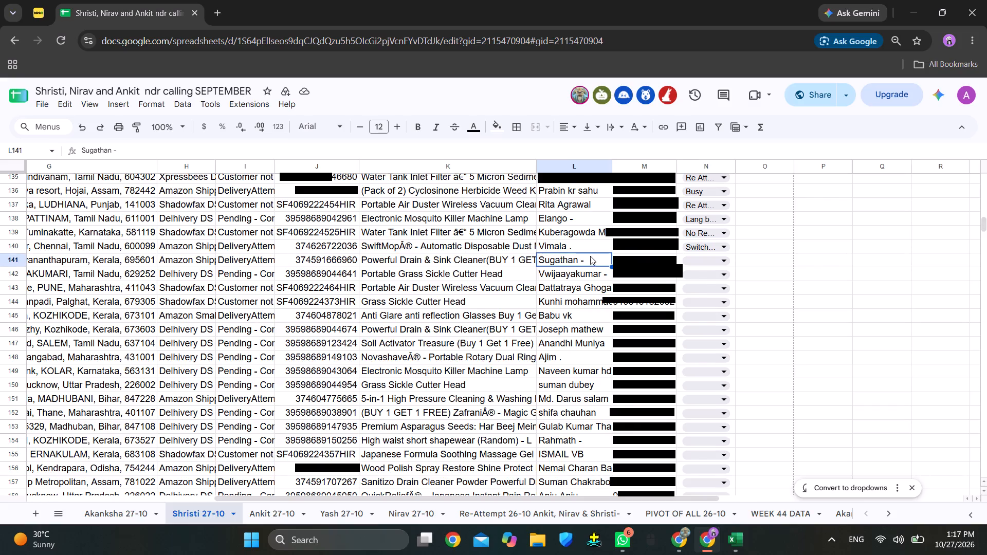
scroll(590, 256, "up", 2)
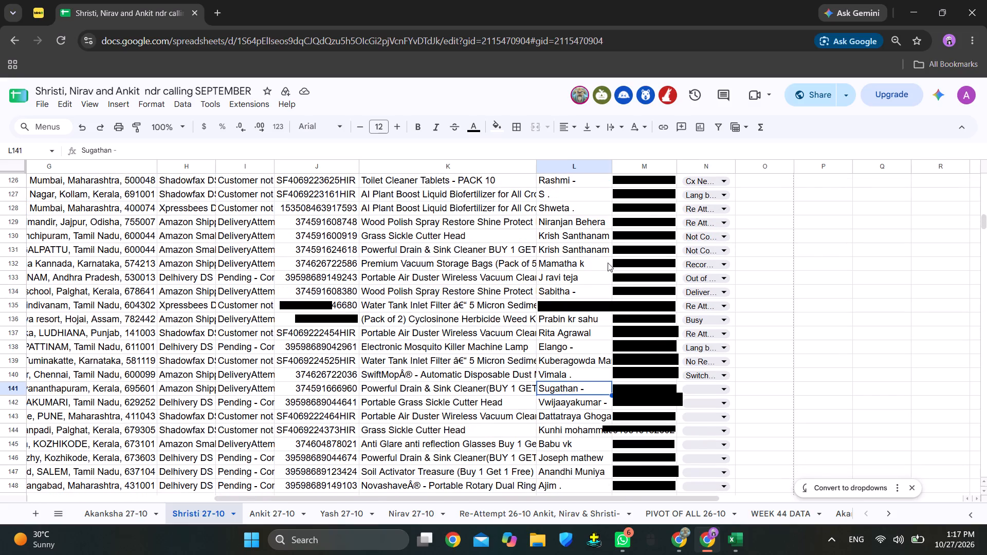
scroll(611, 301, "down", 2)
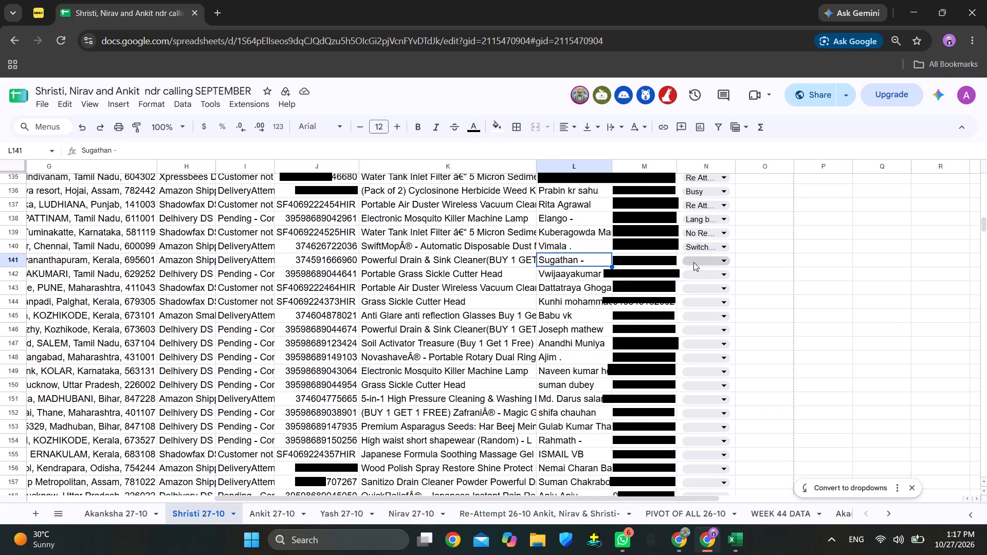
left_click(708, 262)
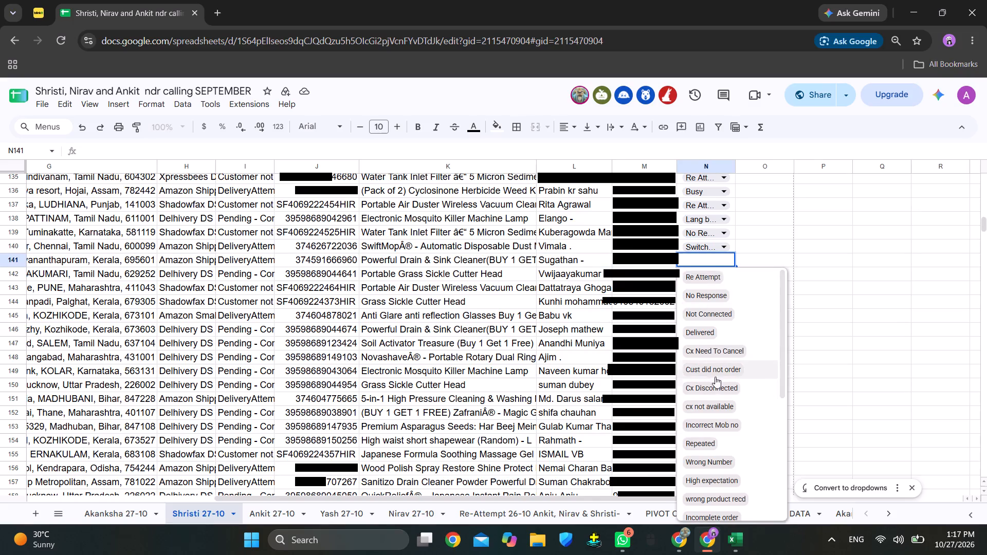
left_click(707, 350)
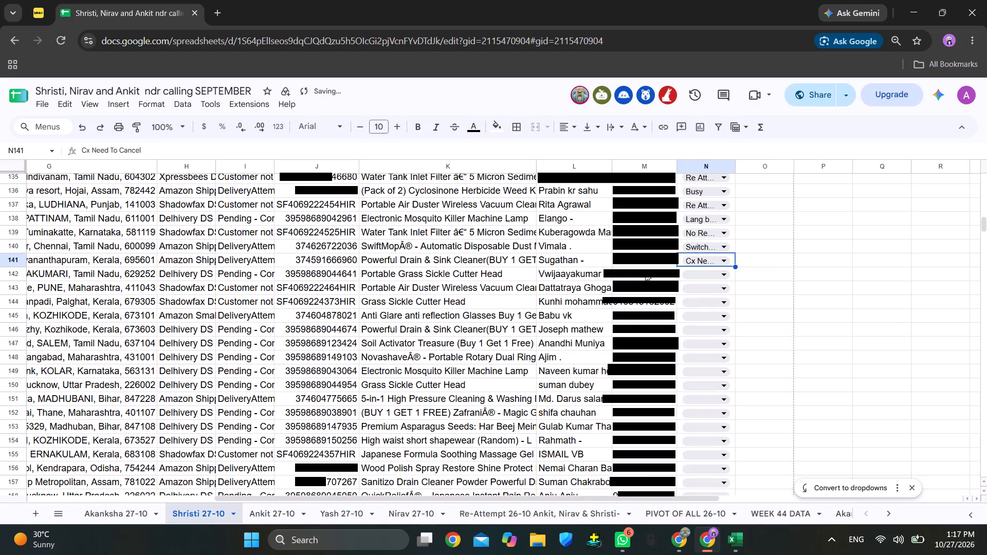
Check the customer phone entry and name in row 142 of the Shristi 27-10 sheet.
left_click(646, 272)
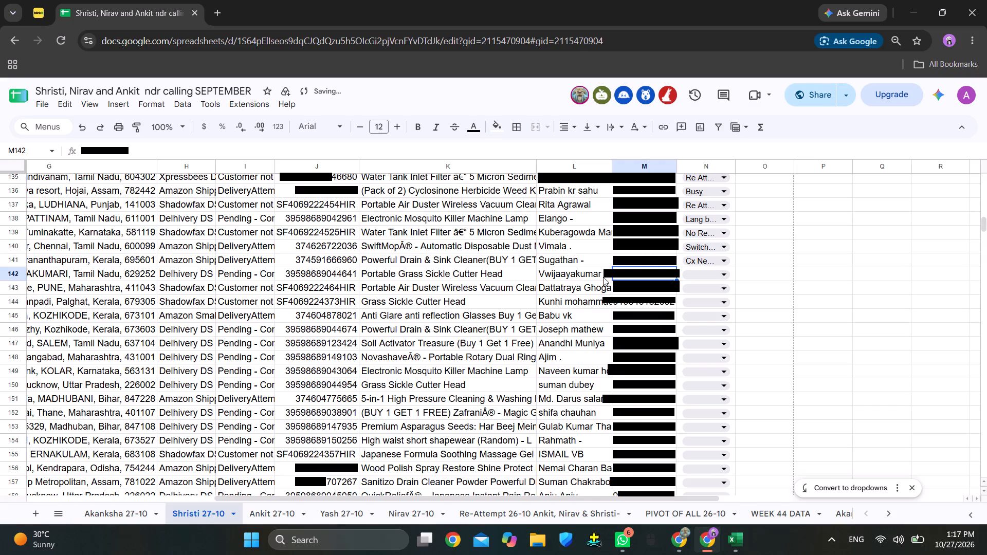
left_click(598, 276)
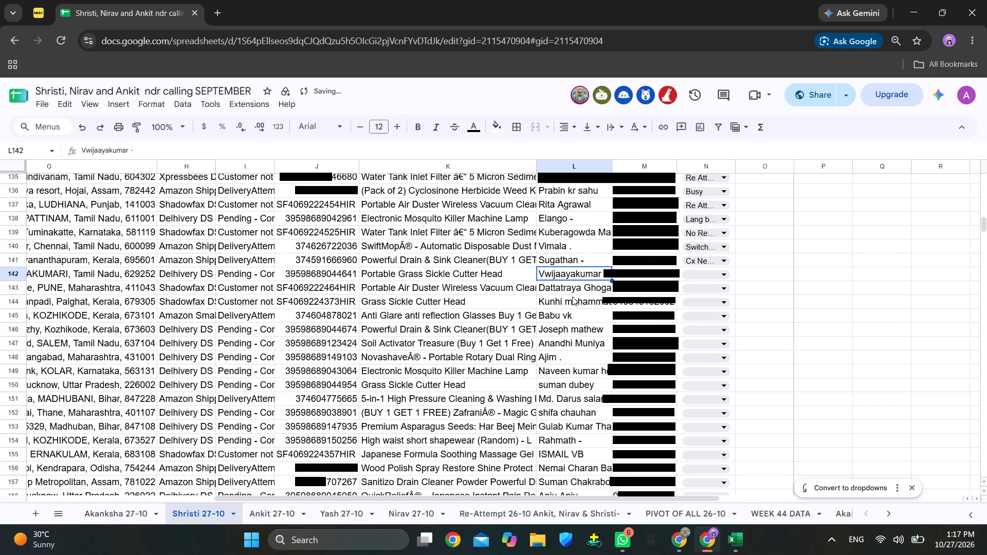
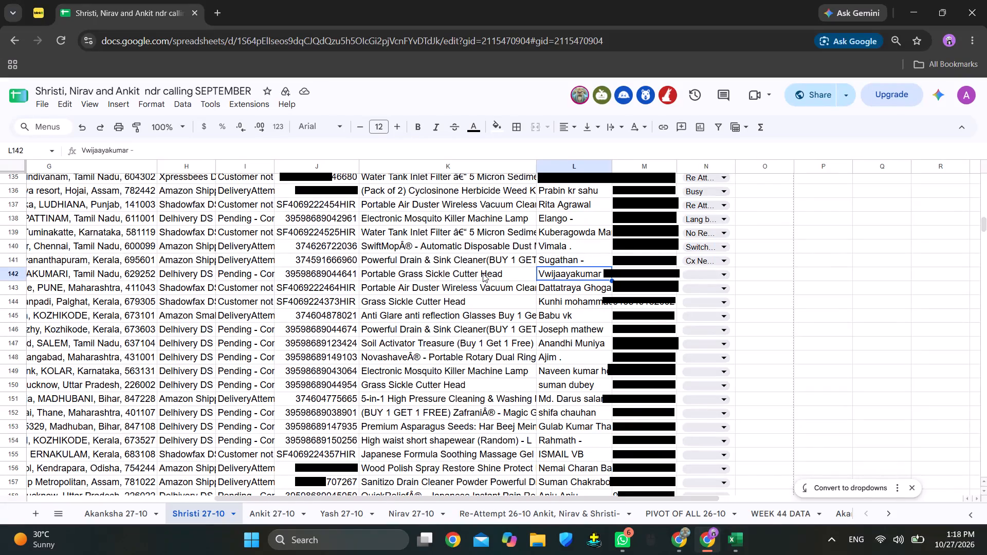
Set row 142's Remarks status to Lang barrier in the Shristi 27-10 sheet.
left_click(710, 274)
scroll(744, 438, "down", 1)
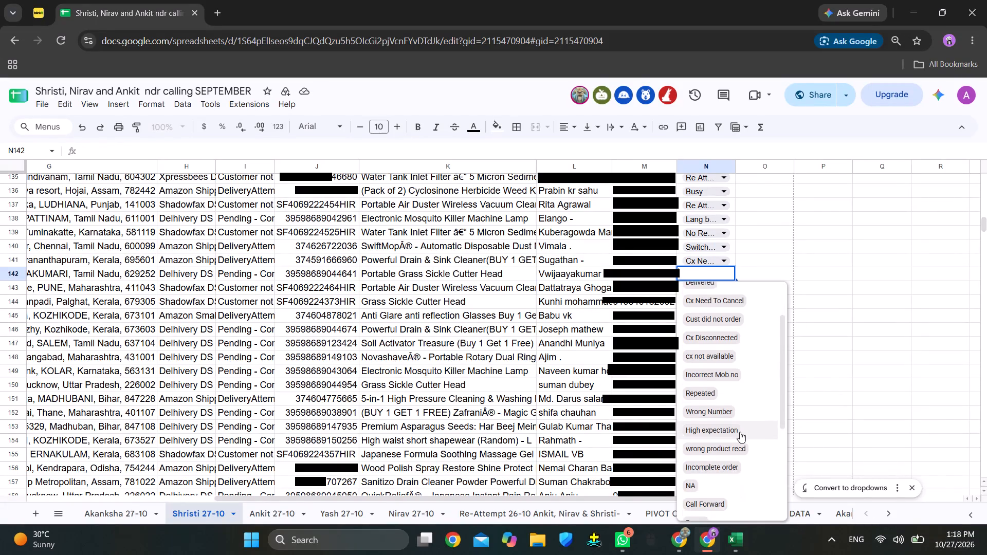
scroll(740, 432, "down", 2)
left_click(711, 432)
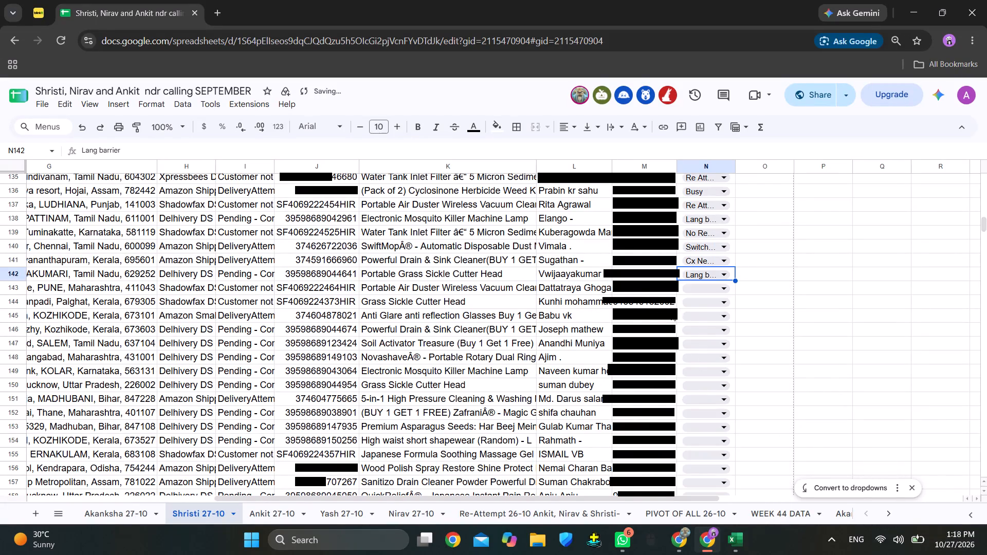
Check row 143's customer phone entry and name, and set its Remarks status to Re Attempt.
left_click(641, 287)
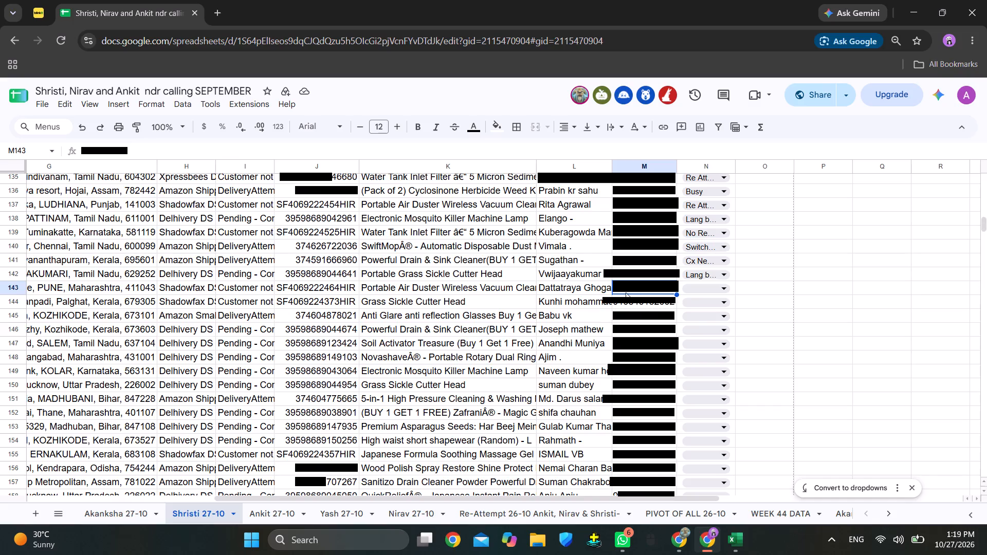
left_click(590, 292)
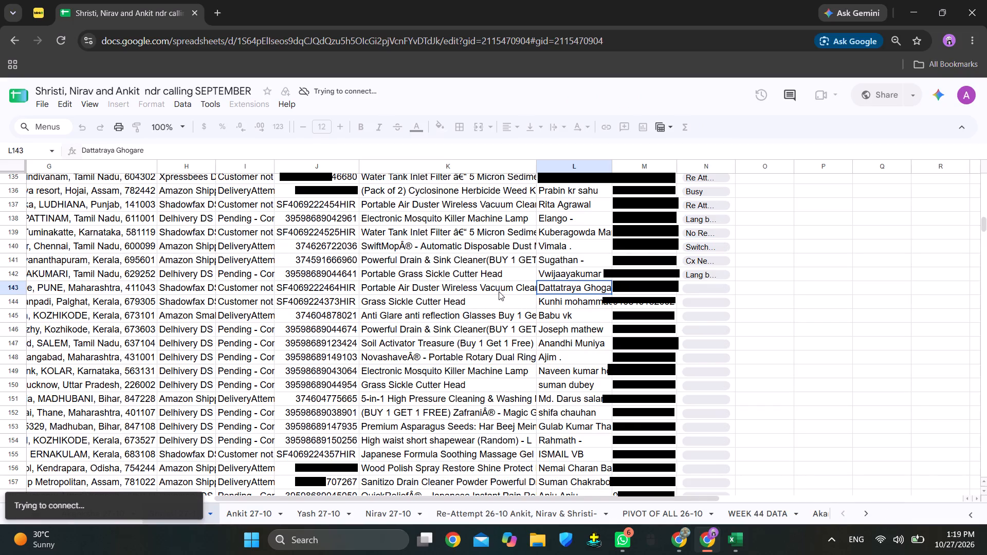
left_click(697, 288)
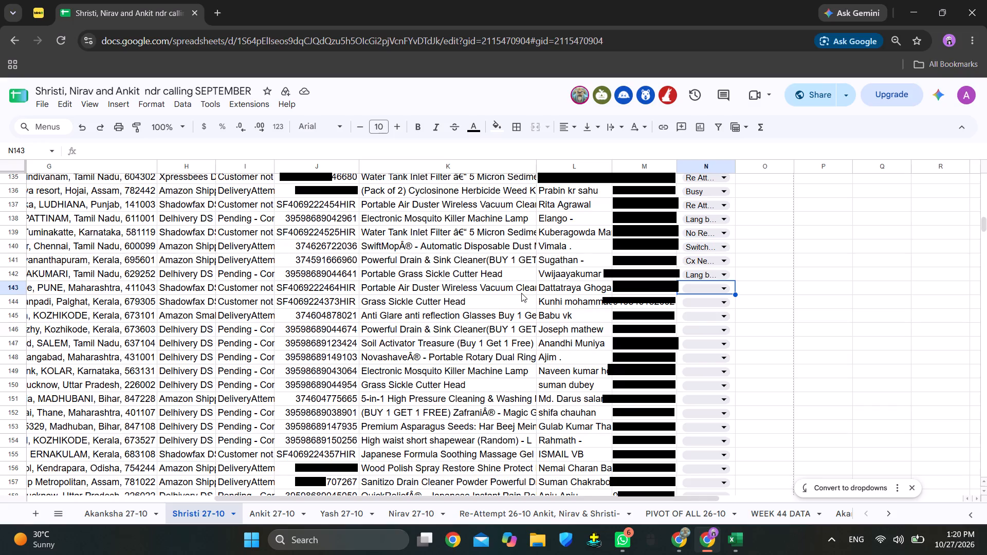
left_click(706, 288)
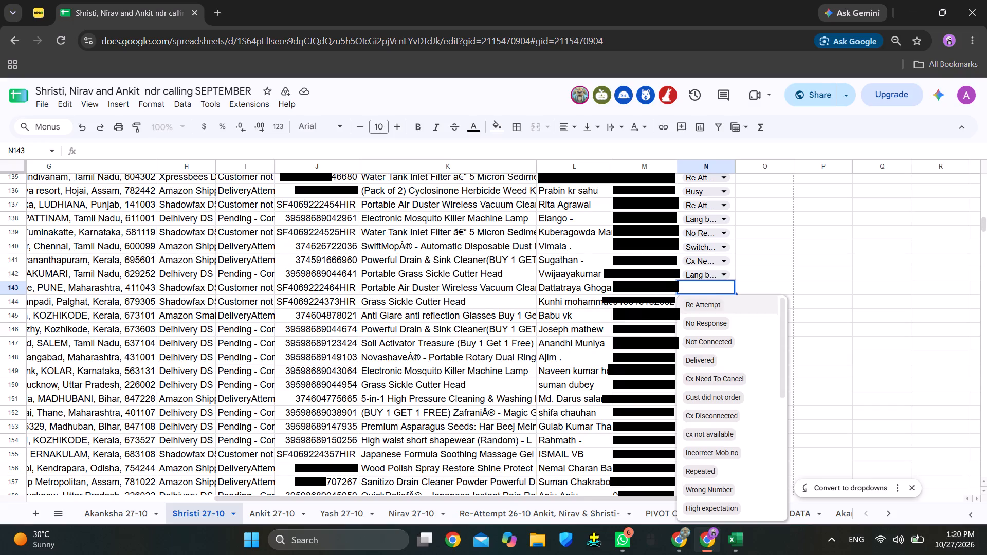
left_click(710, 307)
Check row 144's customer phone entry and name, and set its Remarks status to Cx Disconnected.
left_click(656, 297)
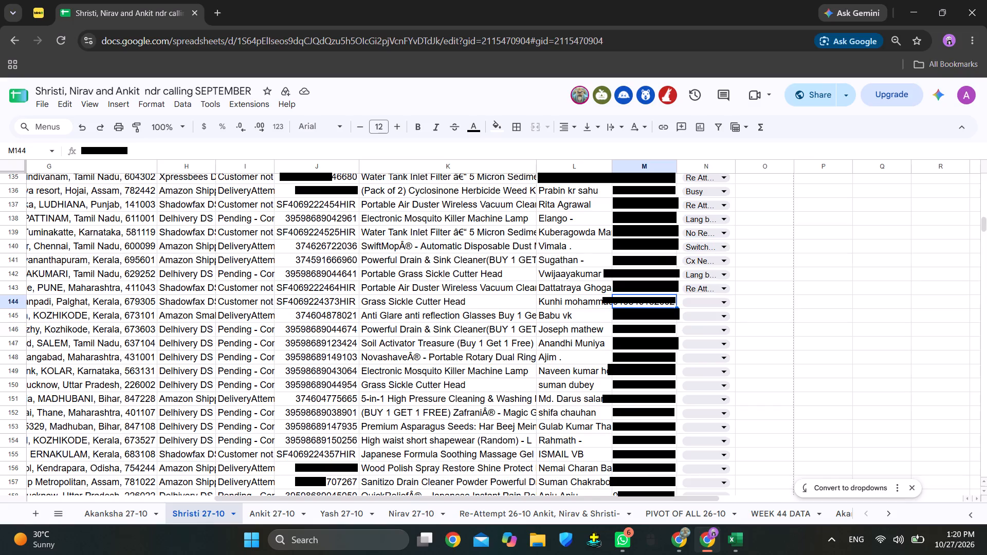
left_click(590, 303)
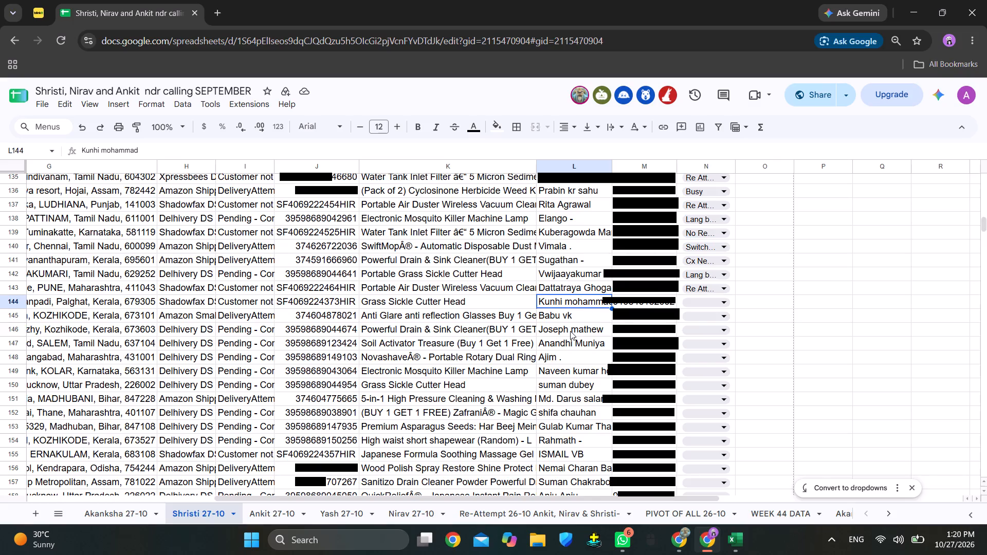
left_click(709, 300)
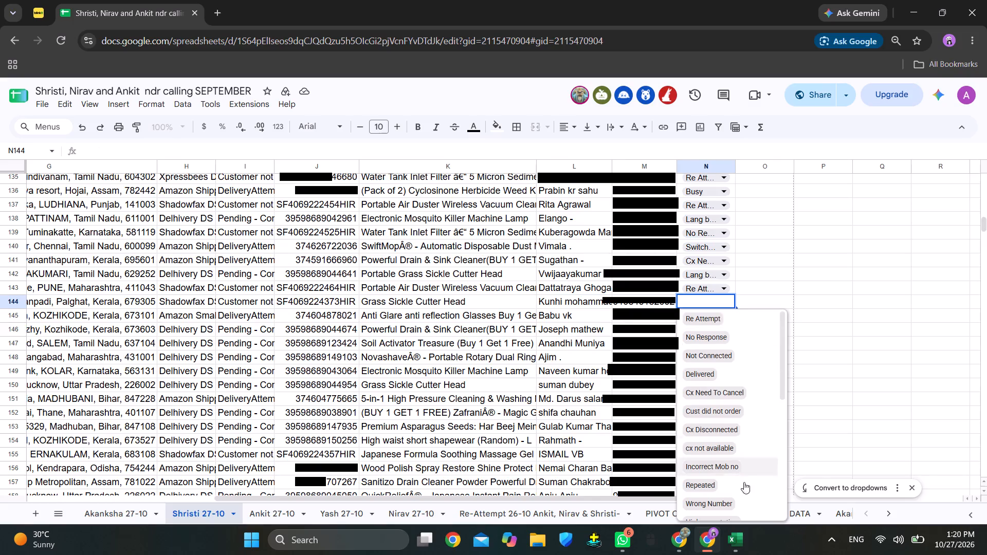
left_click(715, 429)
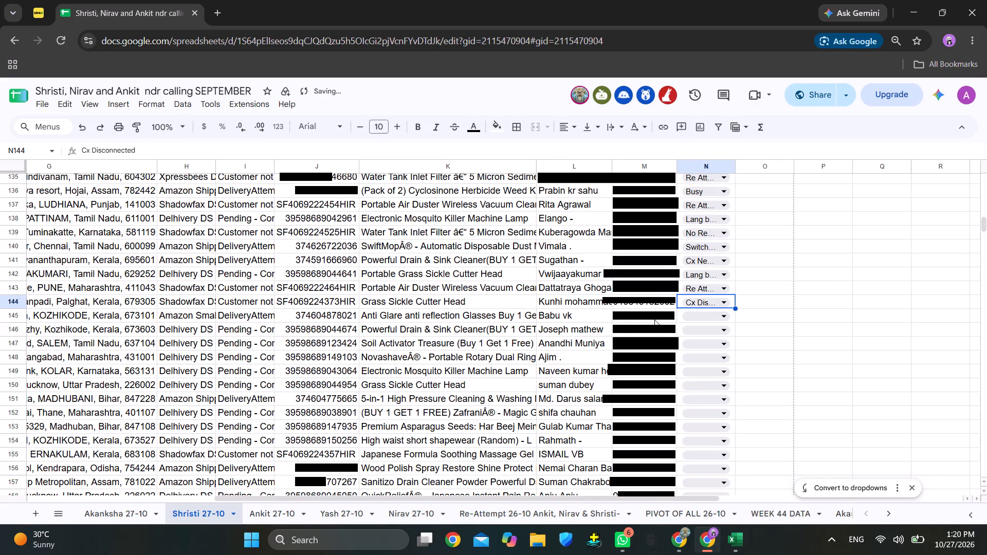
Check row 145's customer phone entry and name, and set its Remarks status to No Response.
left_click(656, 318)
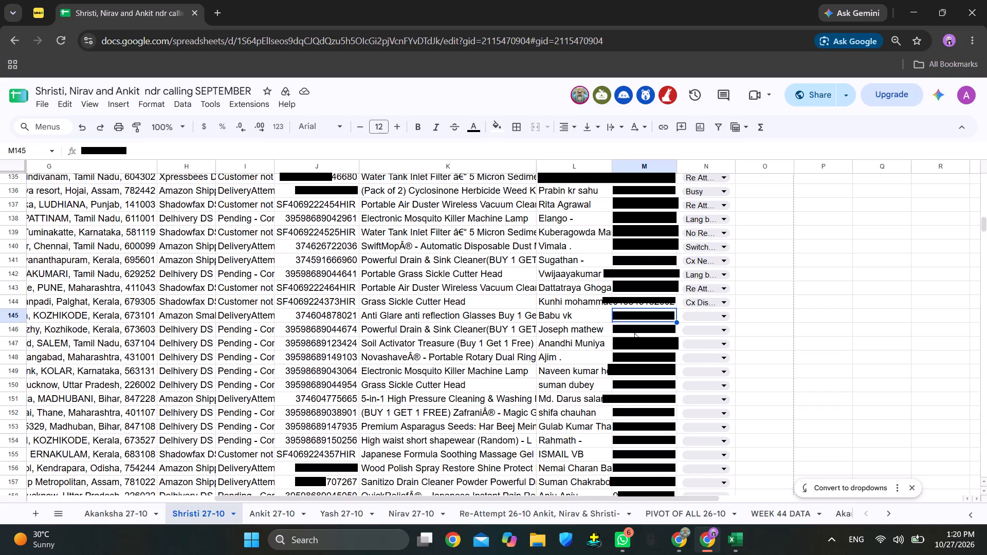
left_click(578, 316)
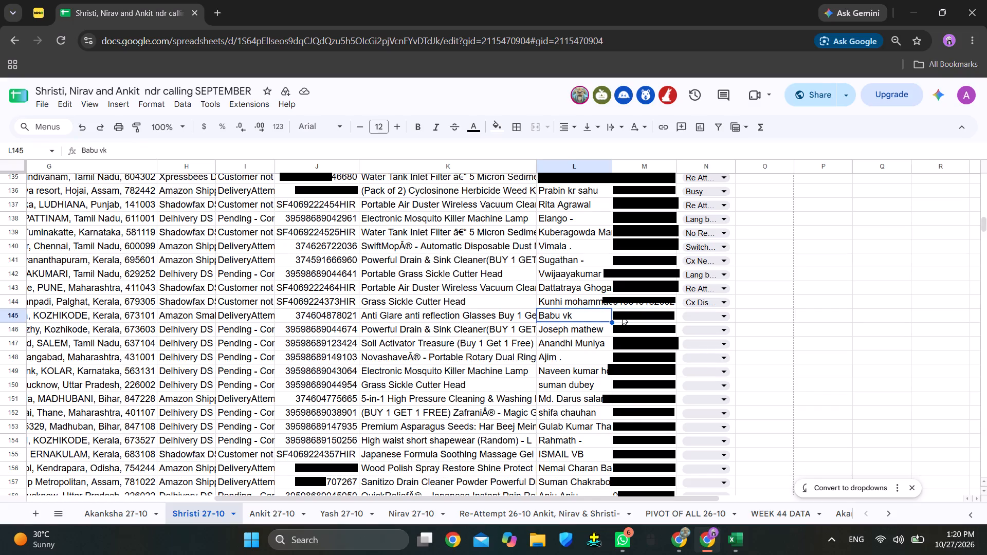
left_click(710, 315)
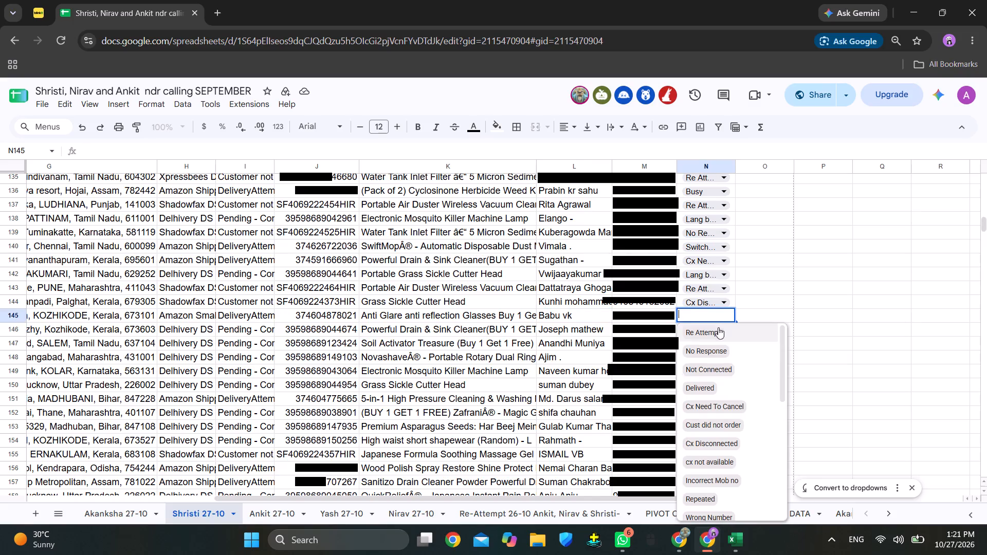
left_click(707, 348)
Check row 146's customer phone entry and name, and set its Remarks status to Record your message.
left_click(648, 333)
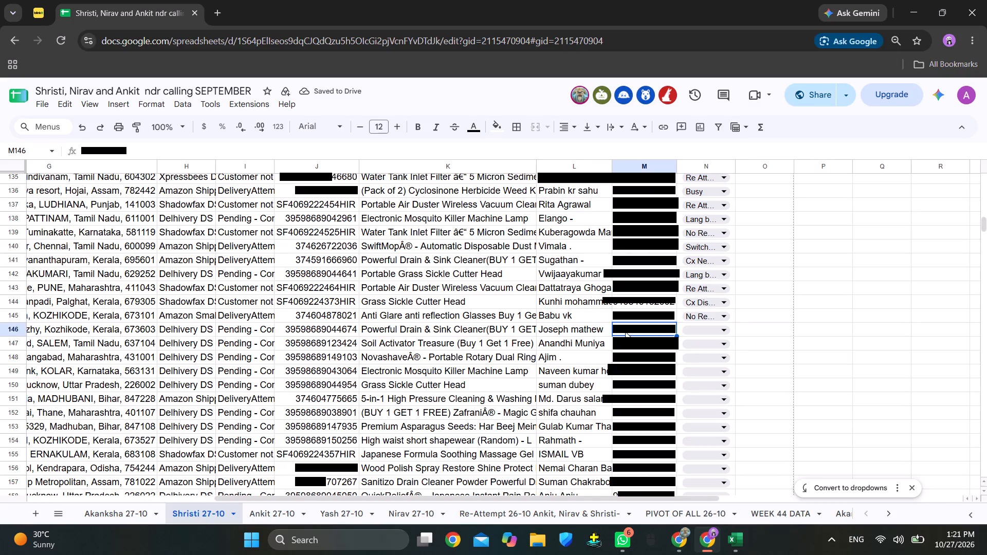
left_click(592, 331)
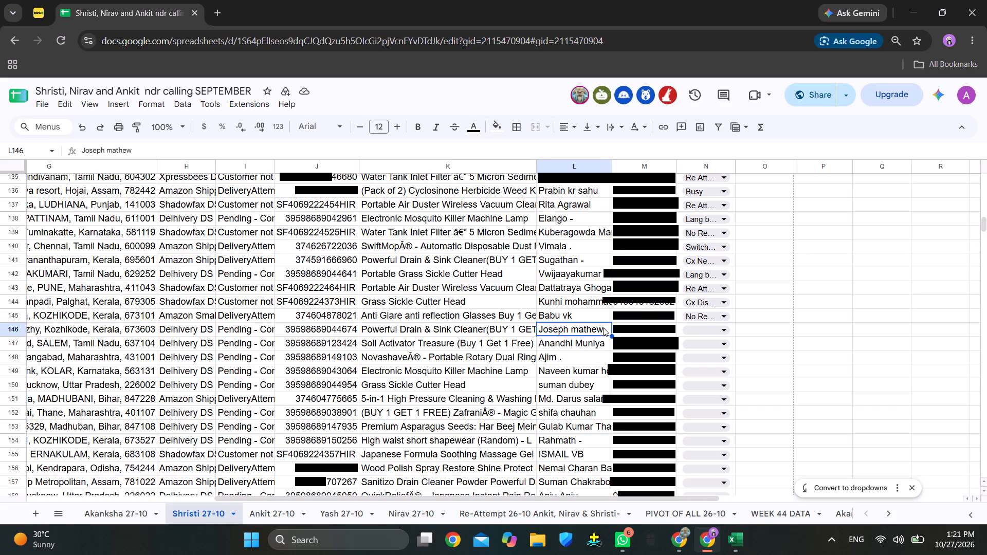
left_click(709, 332)
scroll(710, 391, "down", 2)
scroll(710, 398, "up", 1)
scroll(710, 398, "down", 3)
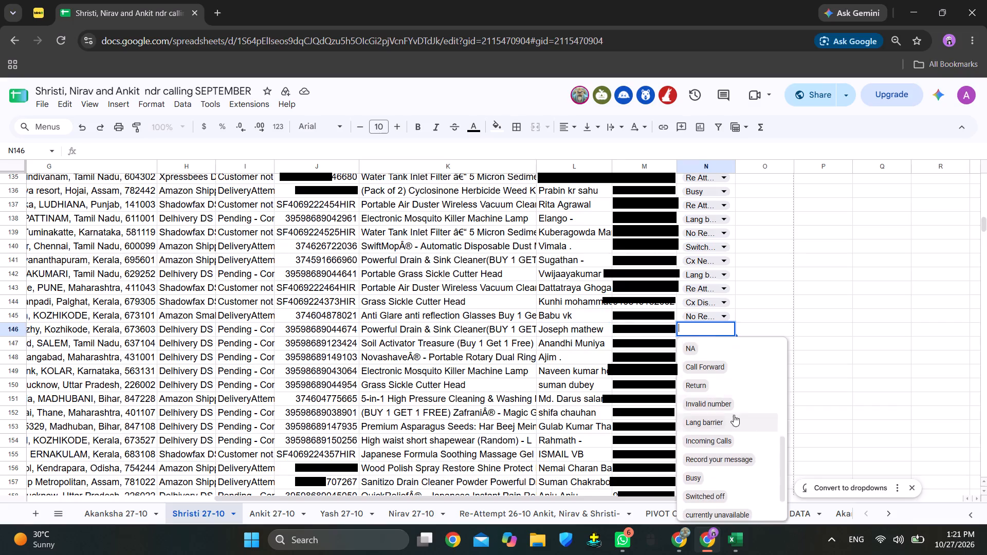
left_click(727, 458)
left_click(642, 335)
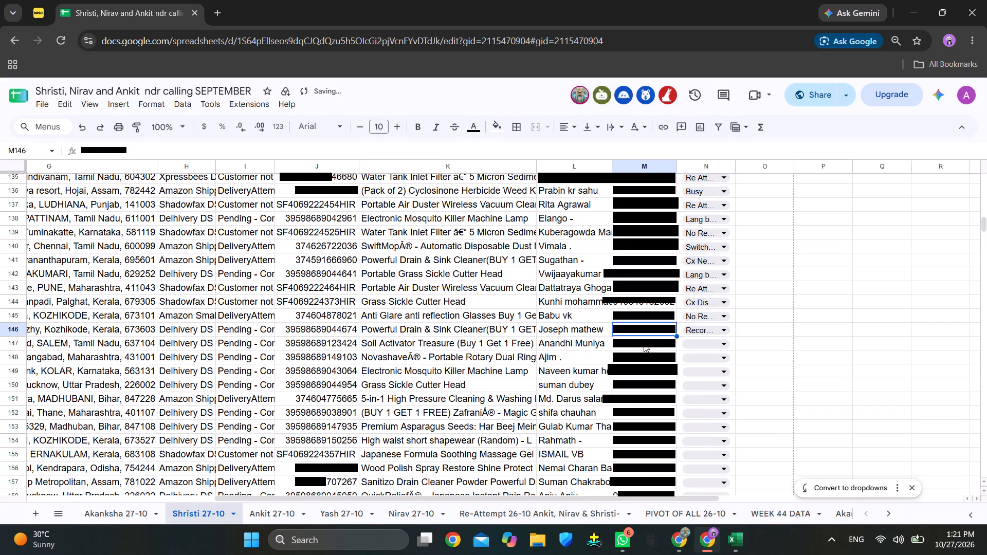
Check the customer phone entry and name in row 147 of the Shristi 27-10 sheet.
left_click(644, 343)
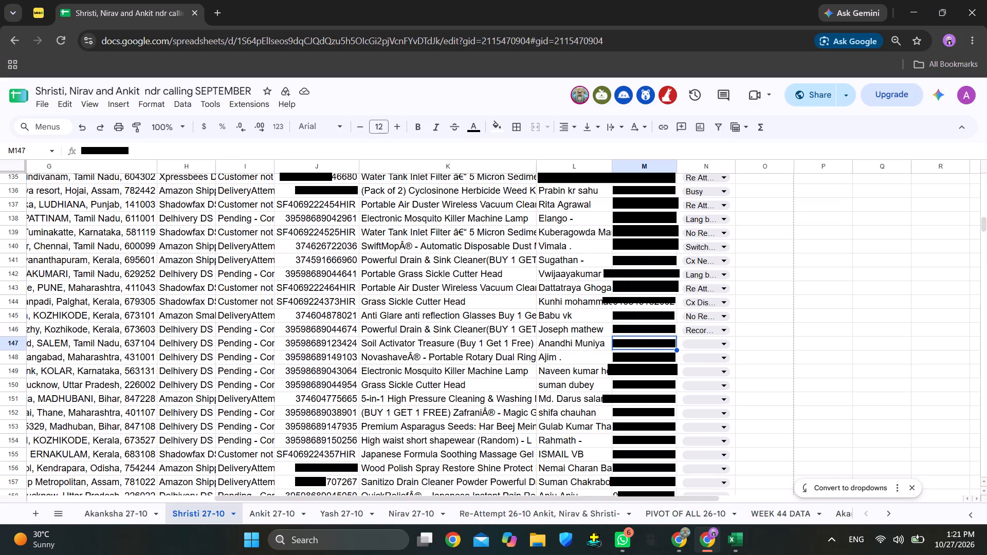
left_click(598, 342)
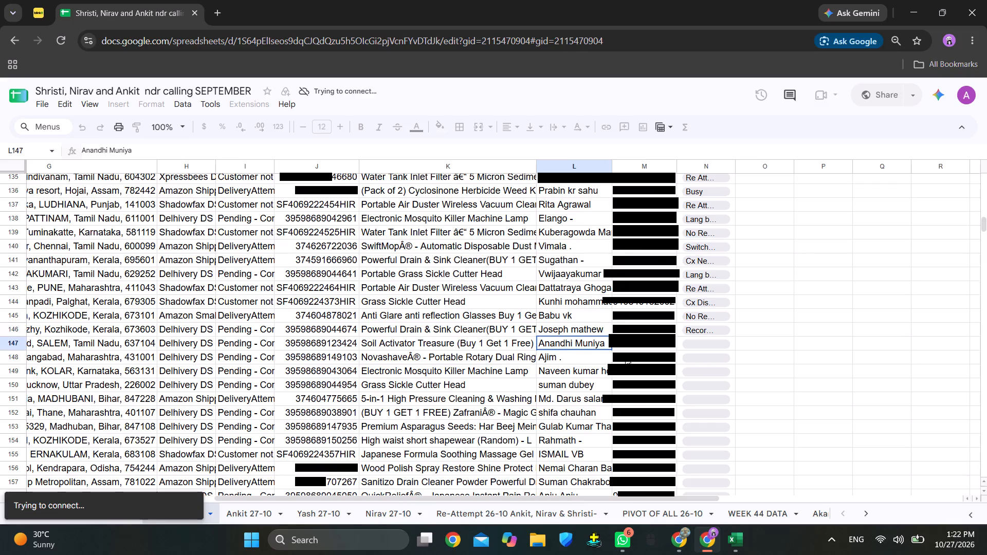
Review the Remarks column across the earlier rows of the Shristi 27-10 sheet, and return to row 147.
scroll(797, 309, "up", 1)
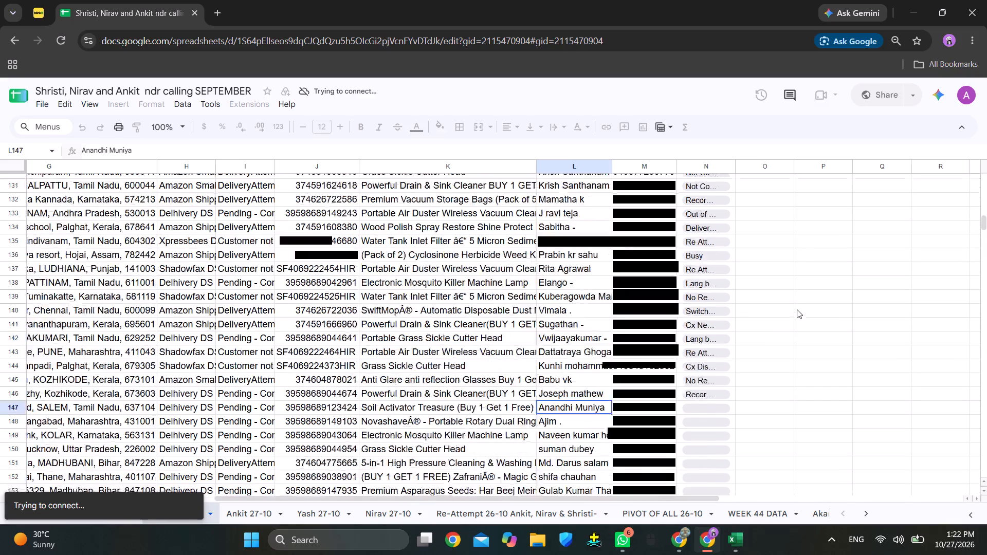
scroll(797, 309, "up", 7)
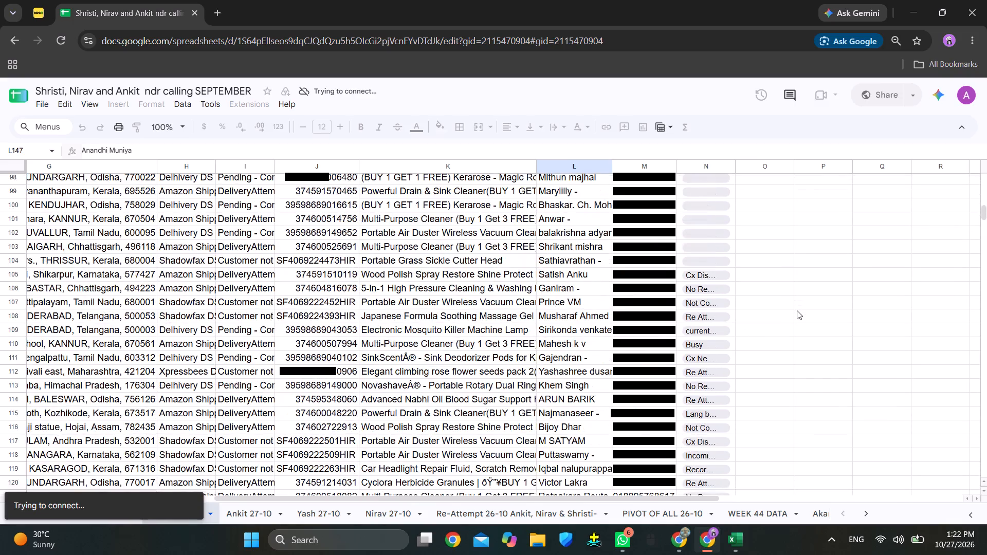
scroll(797, 310, "up", 6)
scroll(797, 310, "down", 1)
scroll(797, 310, "up", 4)
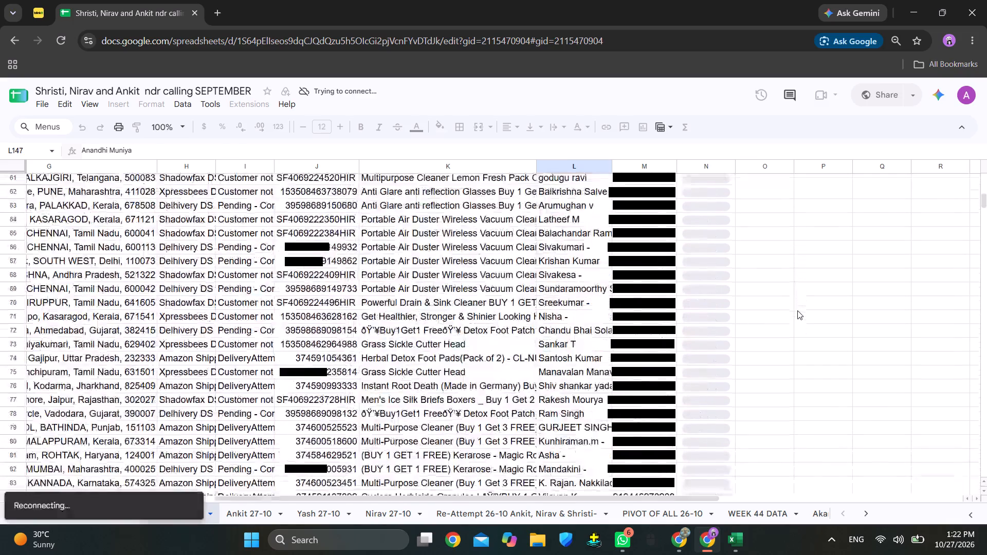
scroll(797, 310, "up", 13)
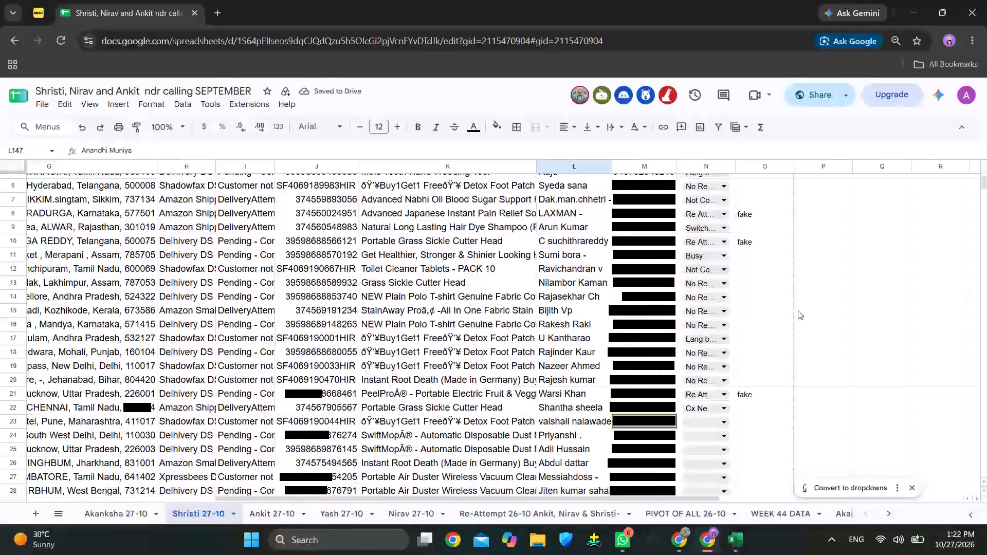
scroll(798, 311, "down", 4)
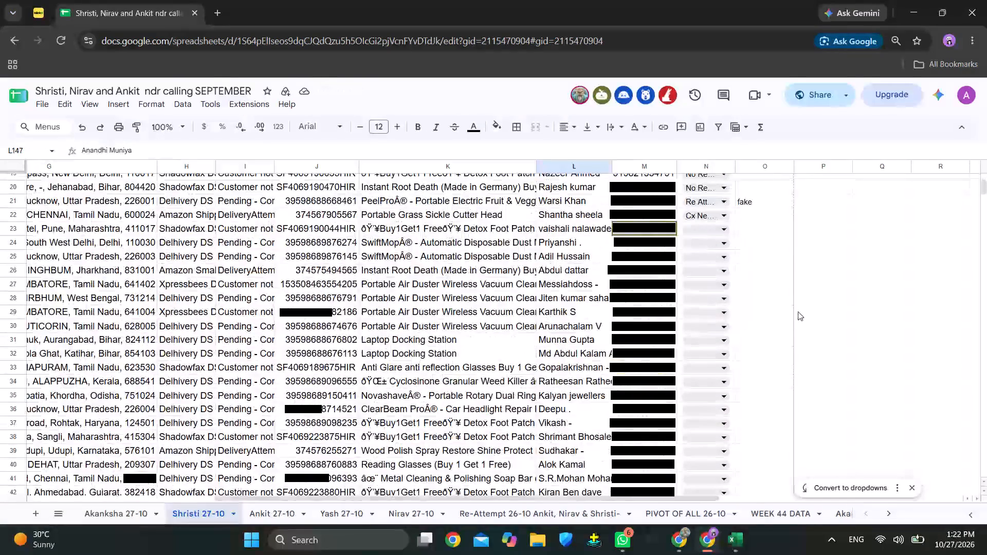
scroll(797, 313, "down", 10)
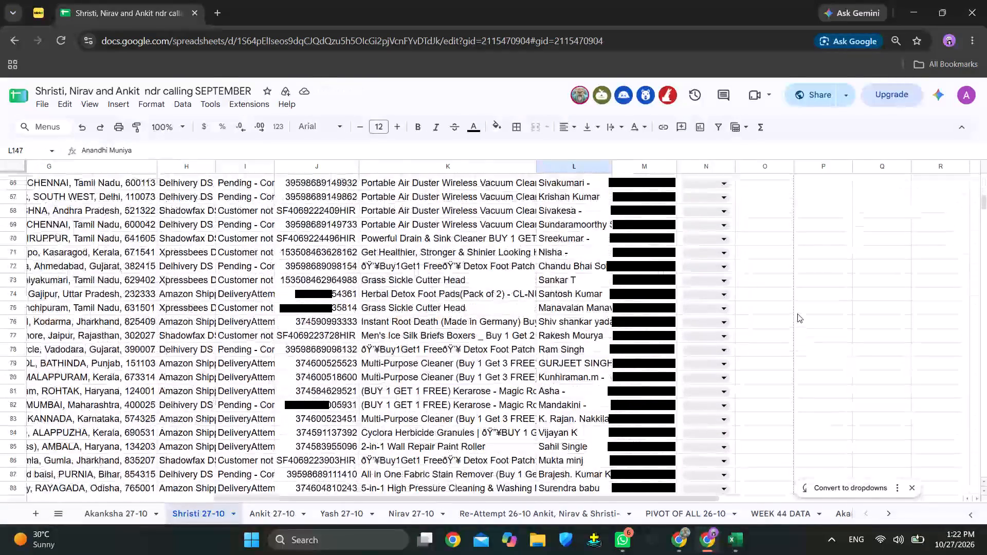
scroll(797, 314, "down", 12)
scroll(797, 316, "up", 1)
scroll(797, 316, "down", 1)
scroll(797, 316, "up", 1)
scroll(797, 316, "down", 2)
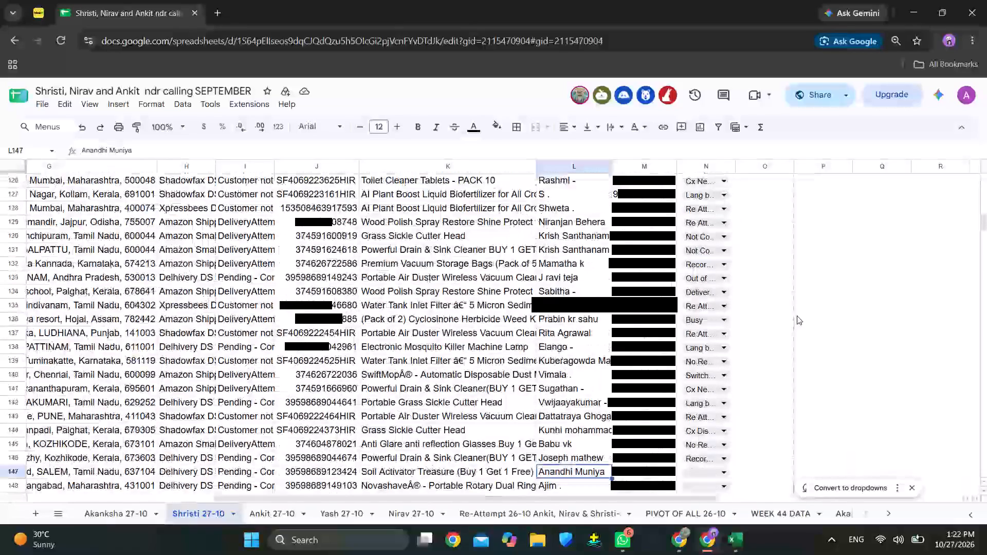
scroll(797, 316, "down", 2)
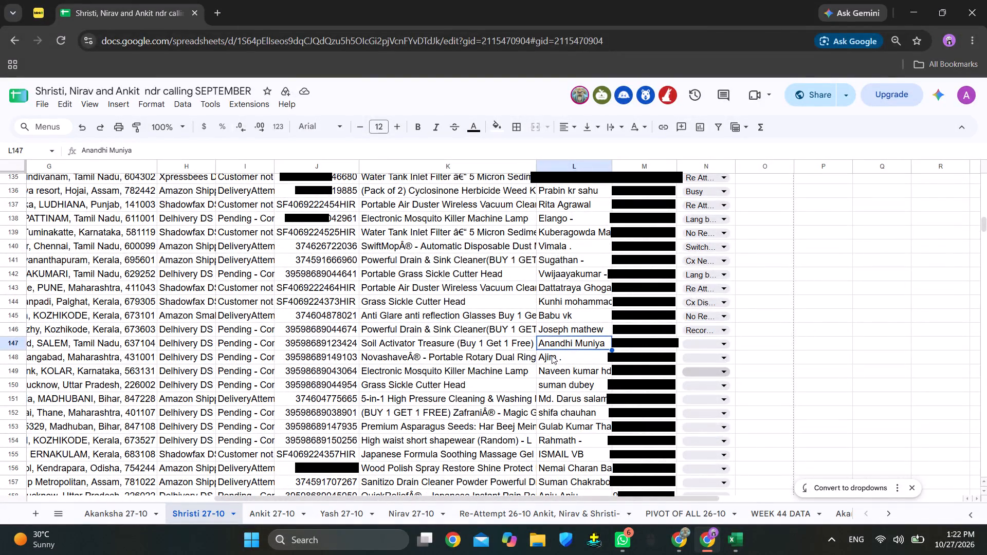
Set row 147's Remarks status to Out of Coverage Area.
left_click(714, 343)
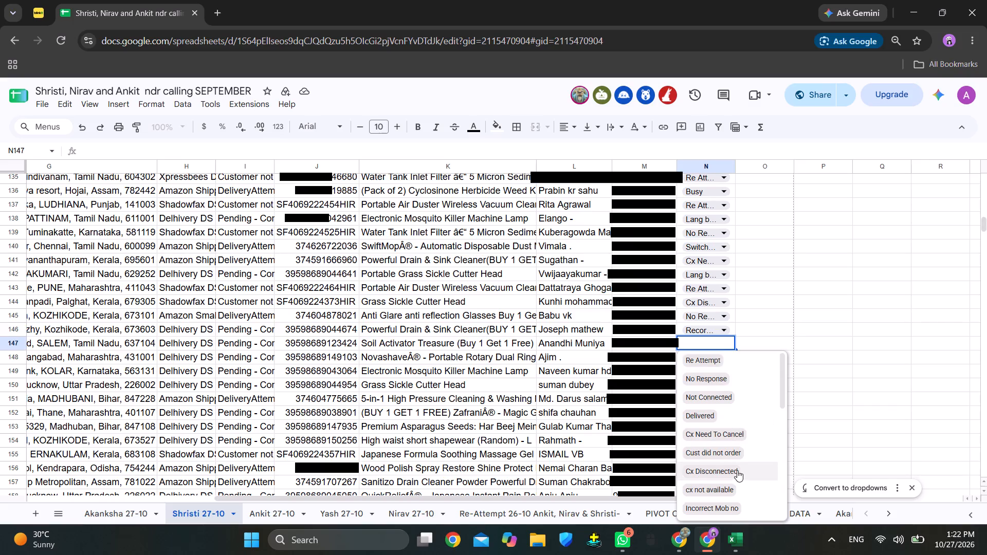
scroll(737, 470, "down", 1)
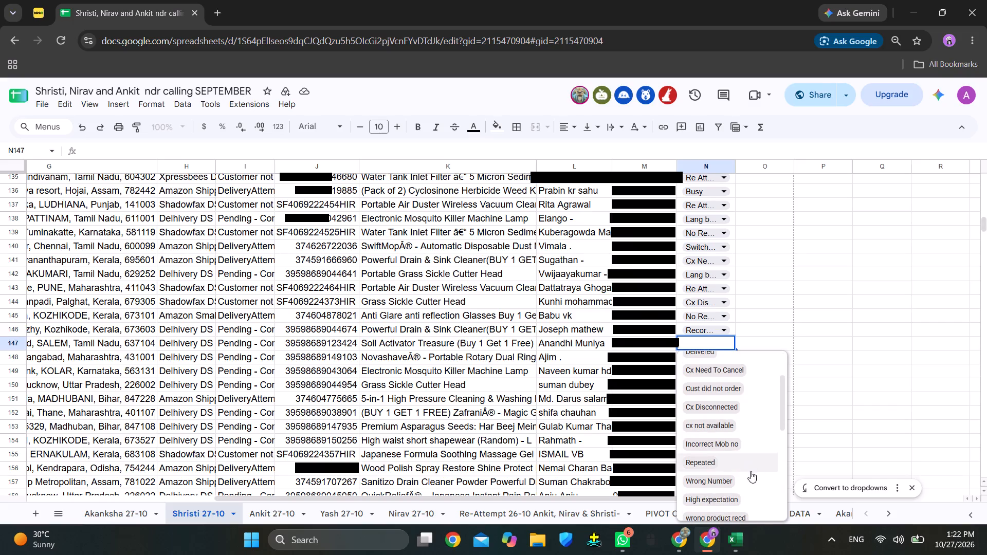
scroll(744, 470, "down", 3)
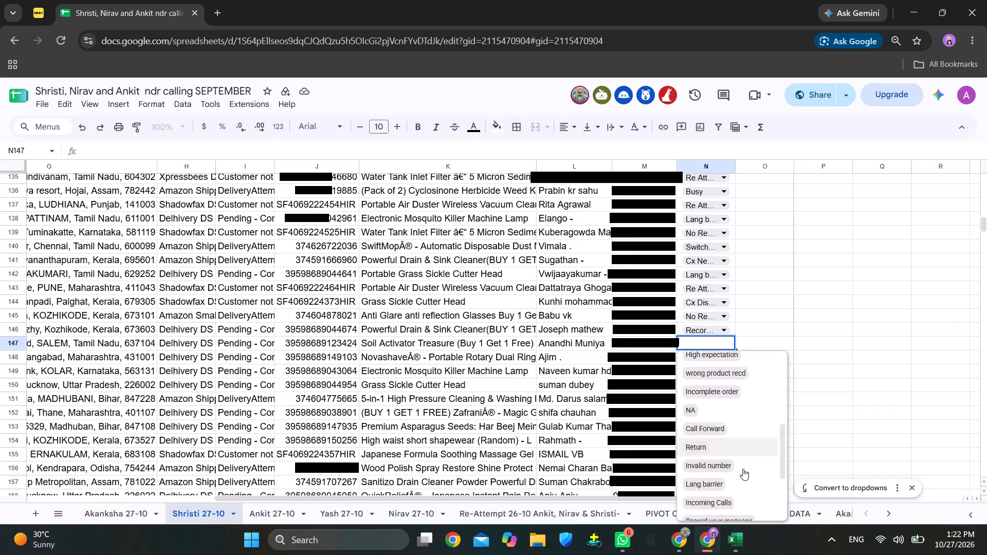
scroll(743, 469, "down", 3)
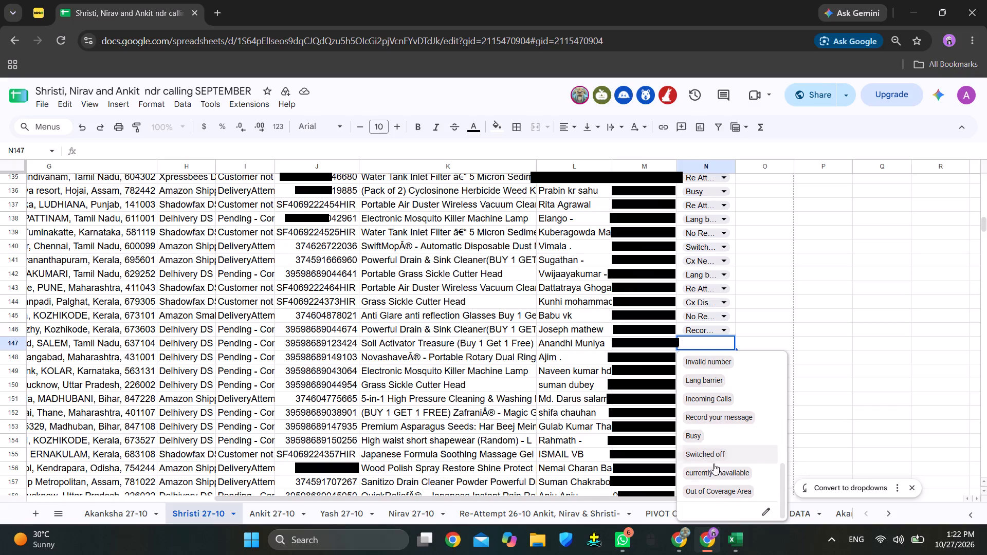
left_click(726, 492)
Check the customer phone entry in row 148 of the Shristi 27-10 sheet.
left_click(654, 355)
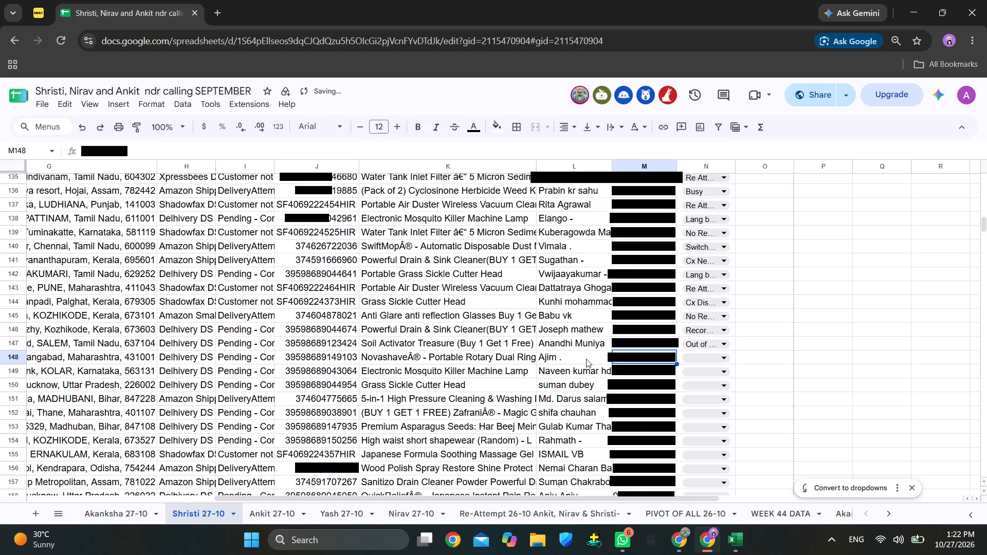
scroll(766, 305, "down", 1)
scroll(766, 305, "up", 1)
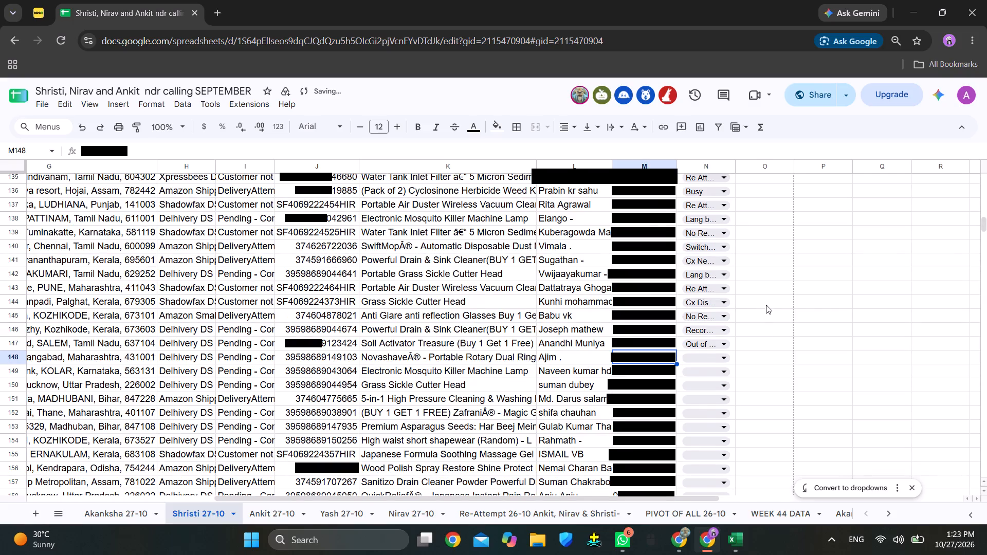
Set row 104's Remarks status to Lang barrier in the Shristi 27-10 sheet.
scroll(766, 305, "up", 9)
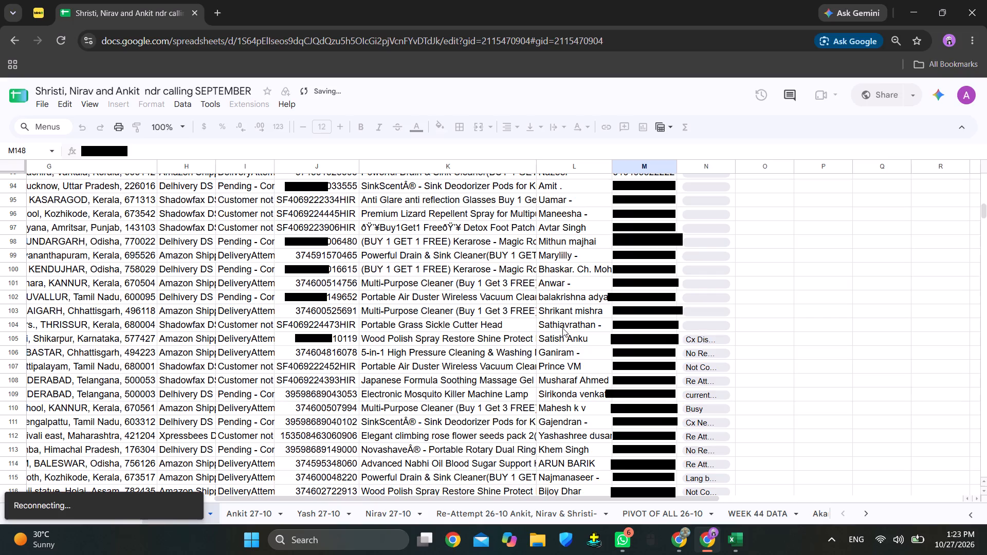
left_click(710, 326)
scroll(729, 446, "down", 3)
scroll(729, 449, "up", 1)
scroll(729, 449, "down", 2)
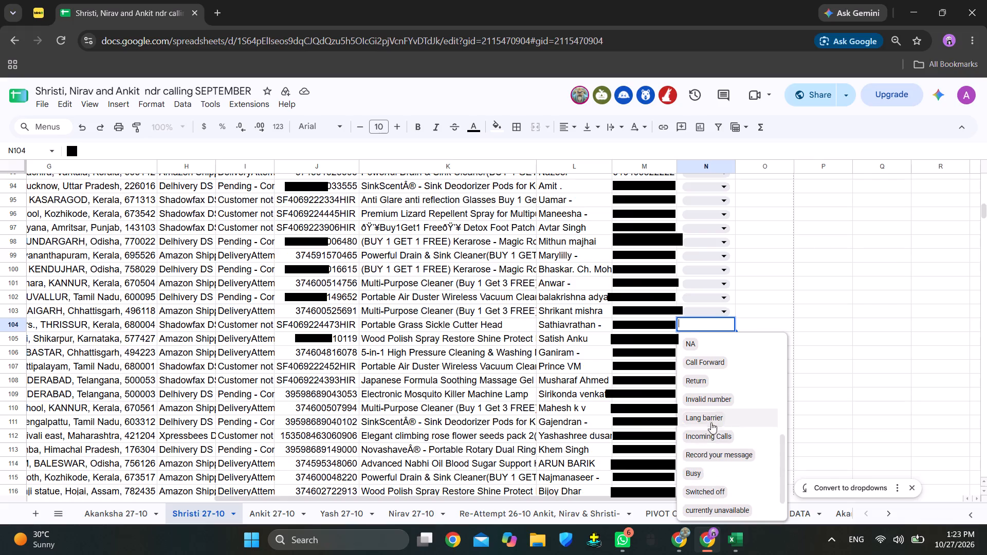
left_click(712, 418)
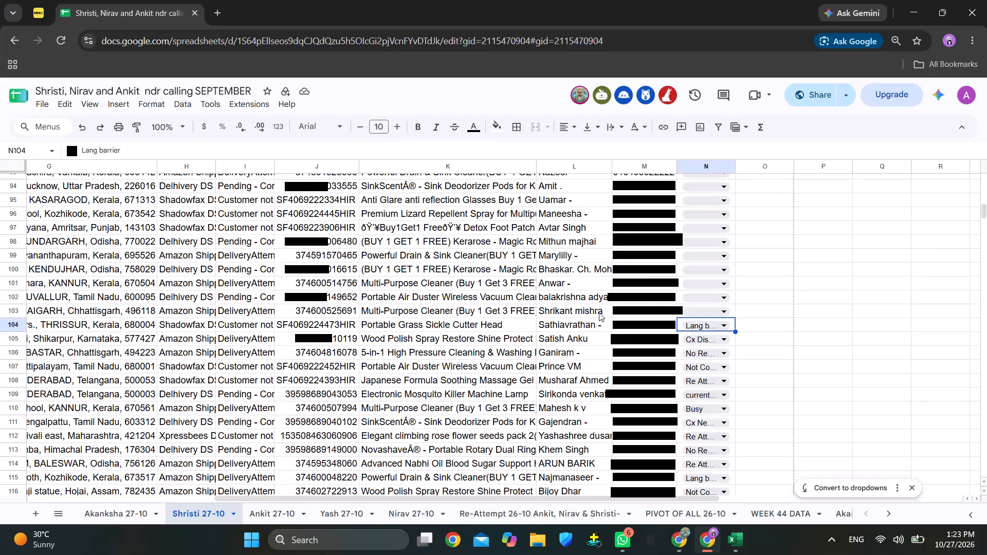
Set the Remarks status to Re Attempt for row 103 and row 102 of the Shristi 27-10 sheet.
left_click(711, 311)
left_click(707, 330)
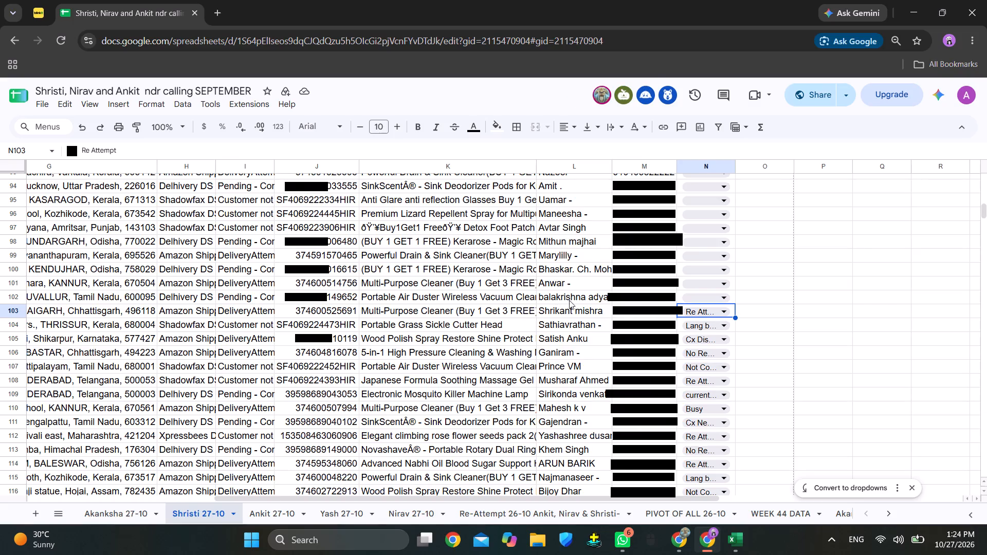
left_click(702, 300)
left_click(711, 316)
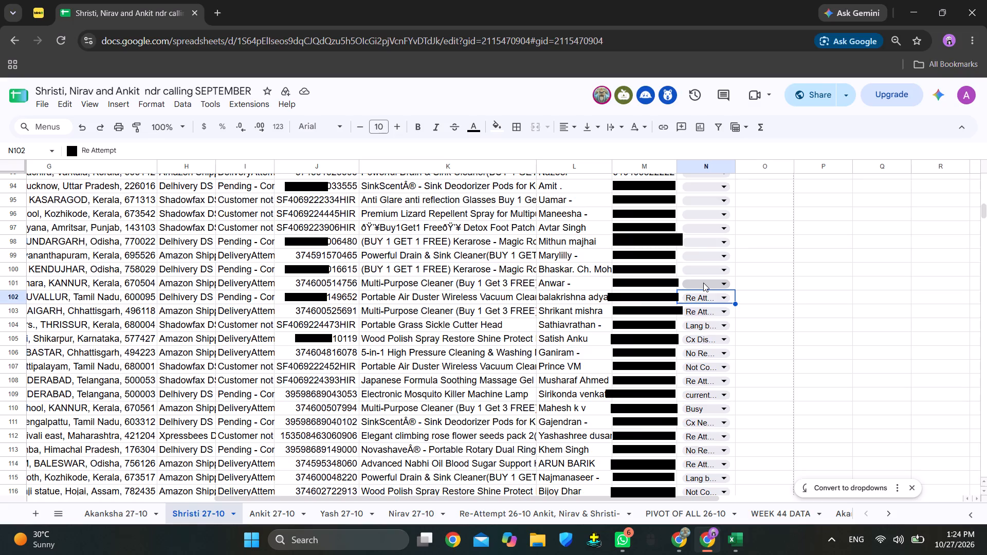
Set the Remarks status to Switched off for row 101 and to No Response for row 100.
left_click(704, 283)
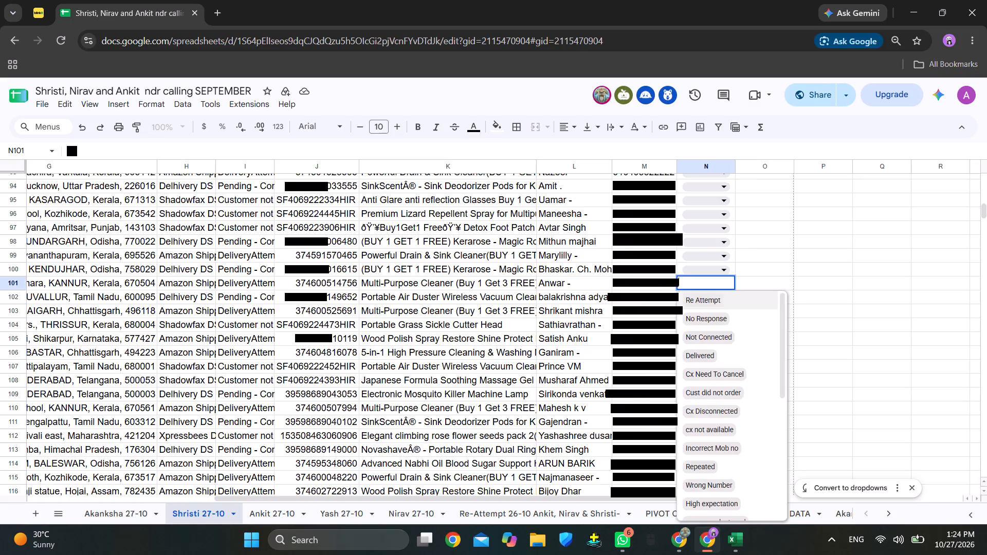
scroll(711, 421, "down", 12)
left_click(711, 454)
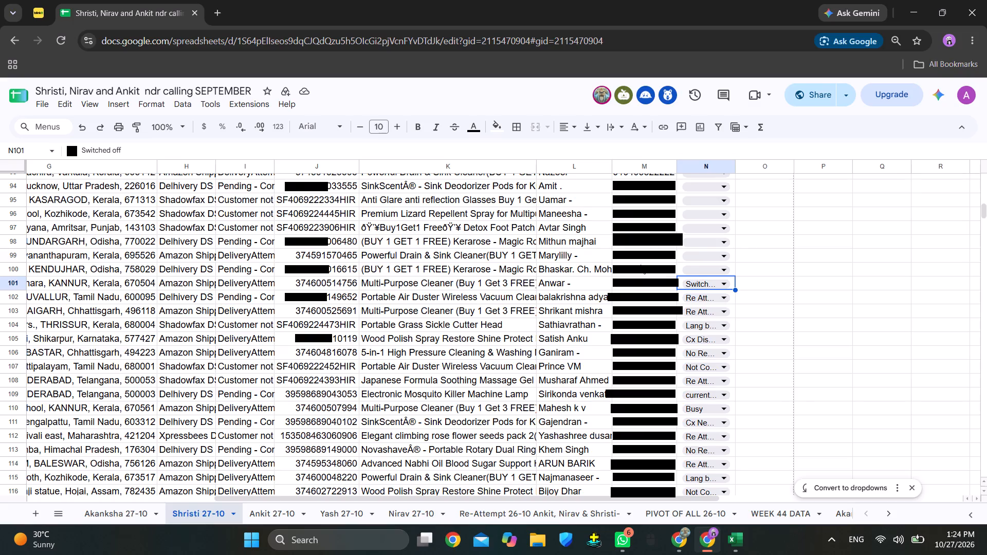
left_click(706, 270)
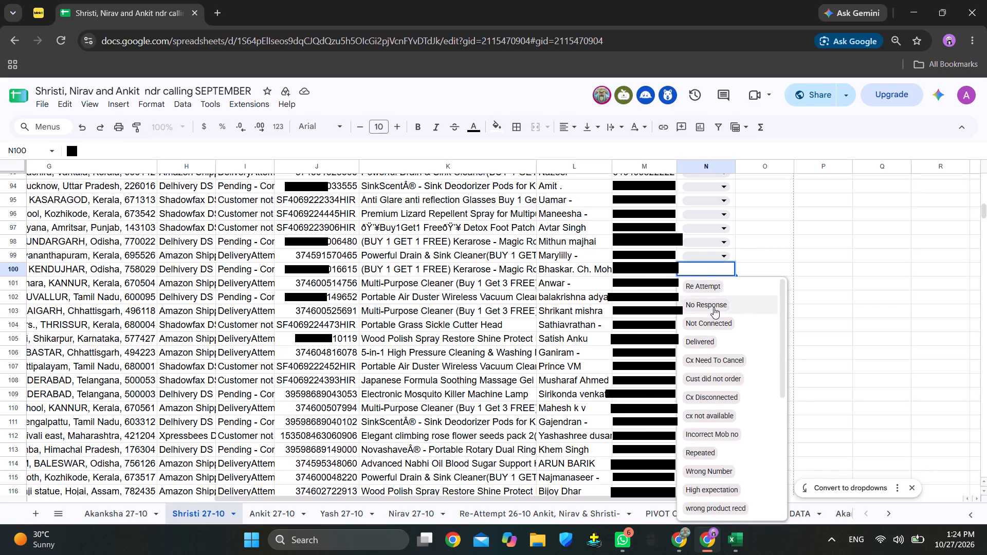
left_click(714, 307)
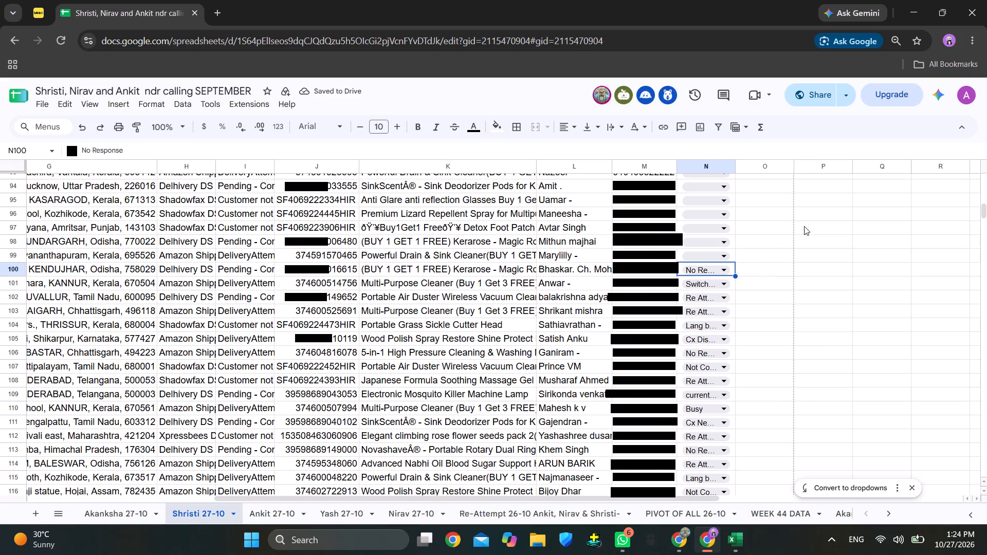
Review the Remarks column through the whole Shristi 27-10 sheet, past its last filled row, and return to the header row.
scroll(860, 306, "up", 5)
scroll(860, 306, "down", 1)
scroll(859, 306, "up", 2)
scroll(817, 283, "down", 3)
scroll(817, 283, "up", 3)
scroll(817, 283, "down", 1)
scroll(817, 283, "up", 11)
scroll(817, 282, "down", 1)
scroll(817, 282, "up", 1)
scroll(817, 282, "down", 1)
scroll(817, 282, "up", 9)
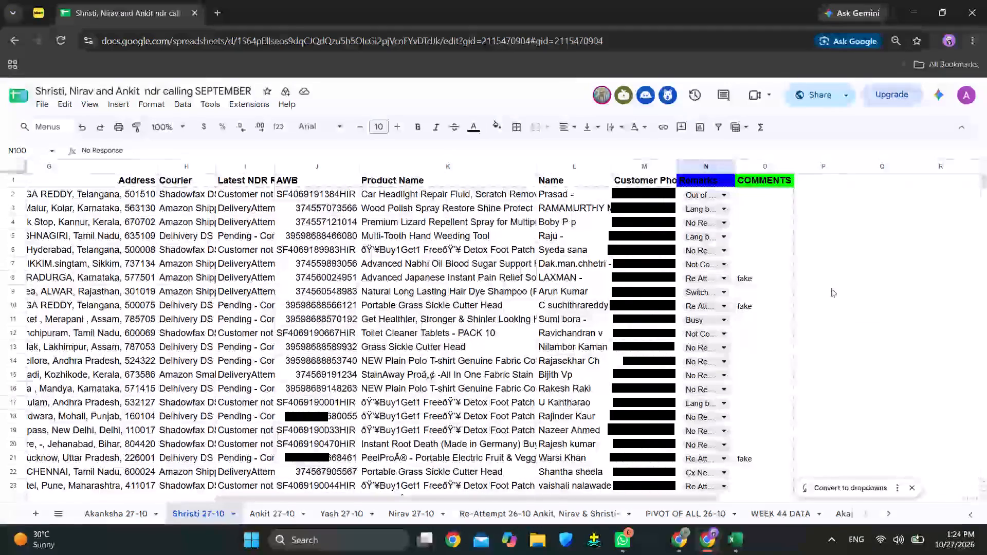
scroll(898, 383, "down", 4)
scroll(885, 399, "up", 1)
scroll(885, 400, "down", 13)
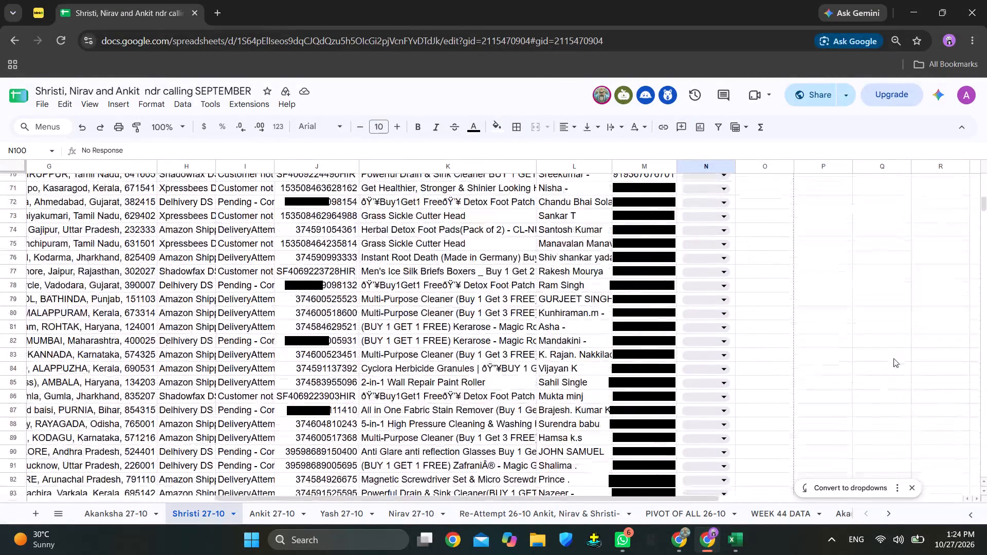
scroll(896, 357, "up", 1)
scroll(896, 357, "down", 1)
scroll(896, 357, "up", 1)
scroll(896, 357, "down", 14)
scroll(897, 354, "up", 1)
scroll(897, 353, "down", 3)
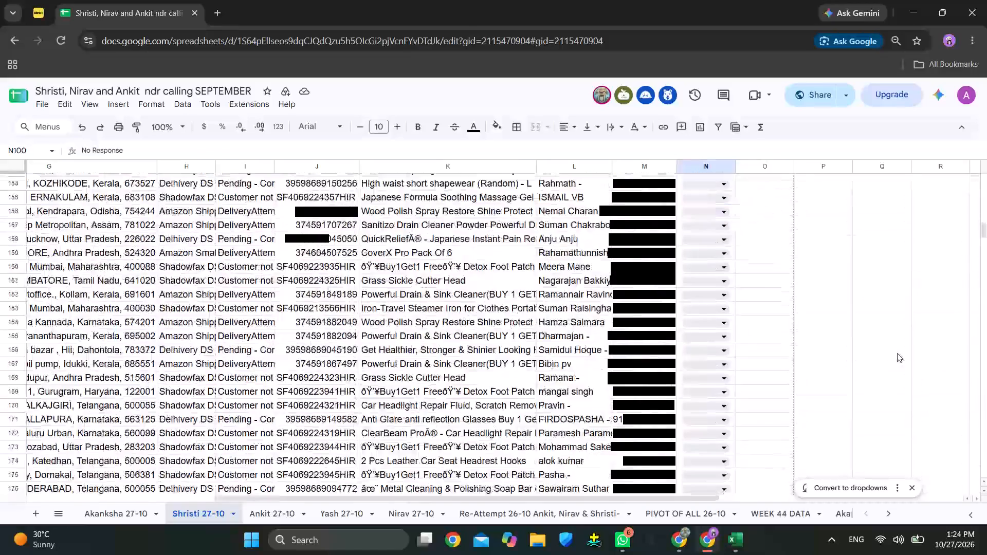
scroll(897, 353, "down", 3)
scroll(898, 353, "up", 1)
scroll(898, 353, "down", 1)
scroll(898, 353, "up", 1)
scroll(898, 353, "down", 14)
scroll(899, 353, "up", 1)
scroll(899, 353, "down", 15)
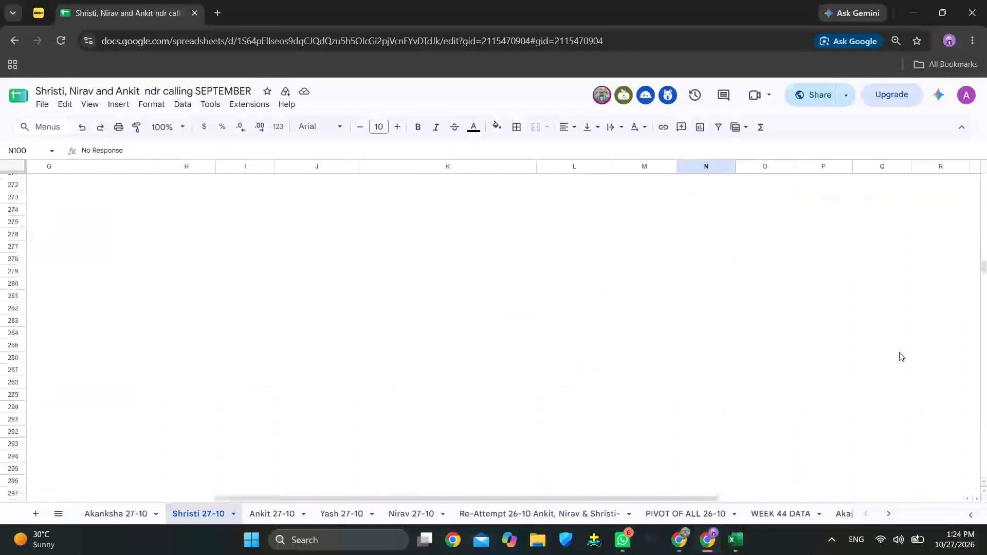
scroll(899, 352, "down", 5)
scroll(923, 385, "down", 20)
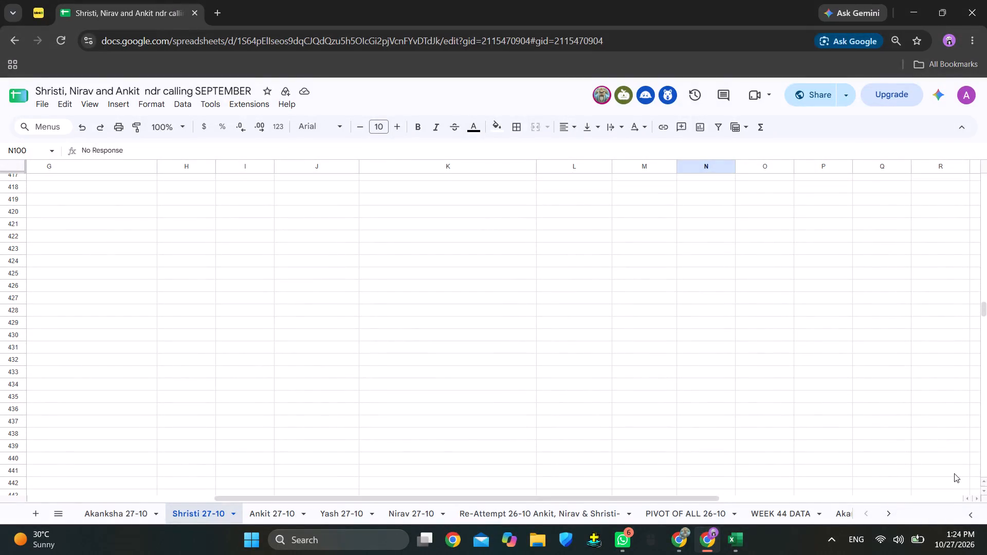
left_click(946, 480)
scroll(918, 301, "up", 16)
scroll(819, 265, "down", 1)
scroll(816, 265, "up", 3)
scroll(774, 250, "down", 2)
scroll(773, 250, "up", 16)
scroll(817, 276, "down", 1)
scroll(818, 270, "up", 1)
scroll(818, 270, "down", 1)
scroll(818, 270, "up", 6)
scroll(819, 268, "down", 1)
scroll(819, 268, "up", 14)
scroll(820, 264, "down", 1)
scroll(820, 264, "up", 20)
scroll(820, 264, "up", 3)
scroll(820, 258, "down", 1)
scroll(820, 258, "up", 1)
scroll(820, 258, "down", 1)
scroll(820, 258, "up", 12)
scroll(820, 258, "down", 1)
scroll(820, 258, "up", 3)
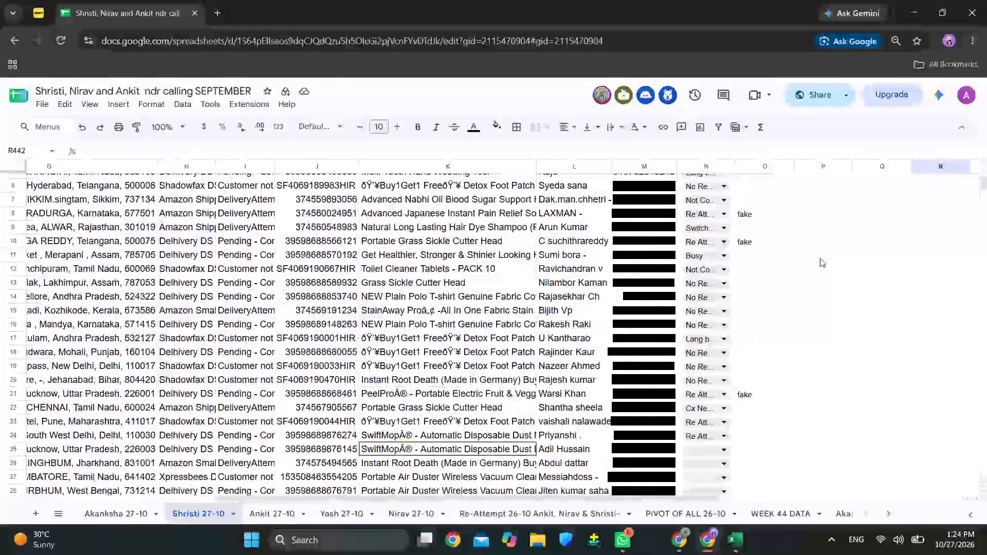
scroll(820, 258, "up", 5)
scroll(819, 256, "down", 1)
scroll(819, 256, "up", 15)
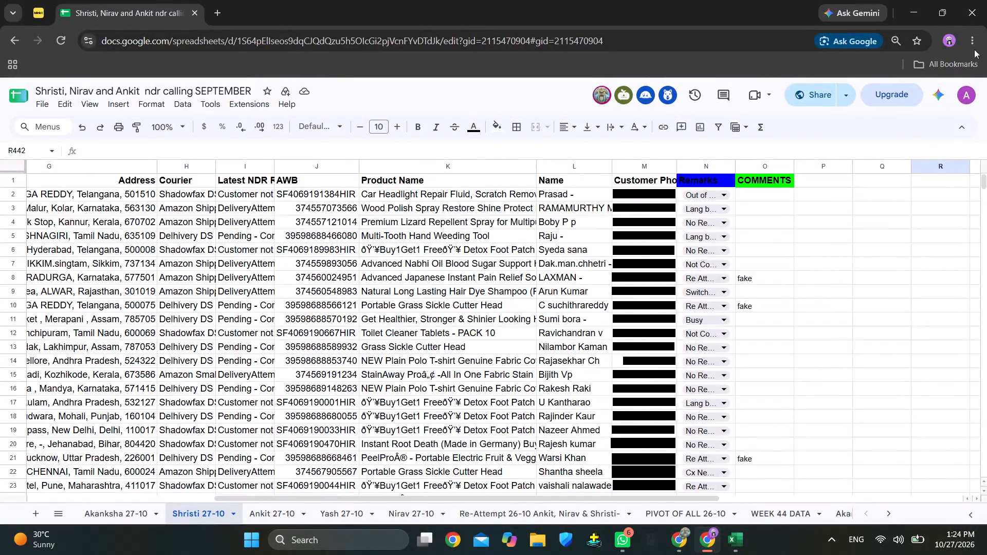
Switch to the Honeygain dashboard, check the daily honey pot, close it and minimize the browser.
left_click(915, 10)
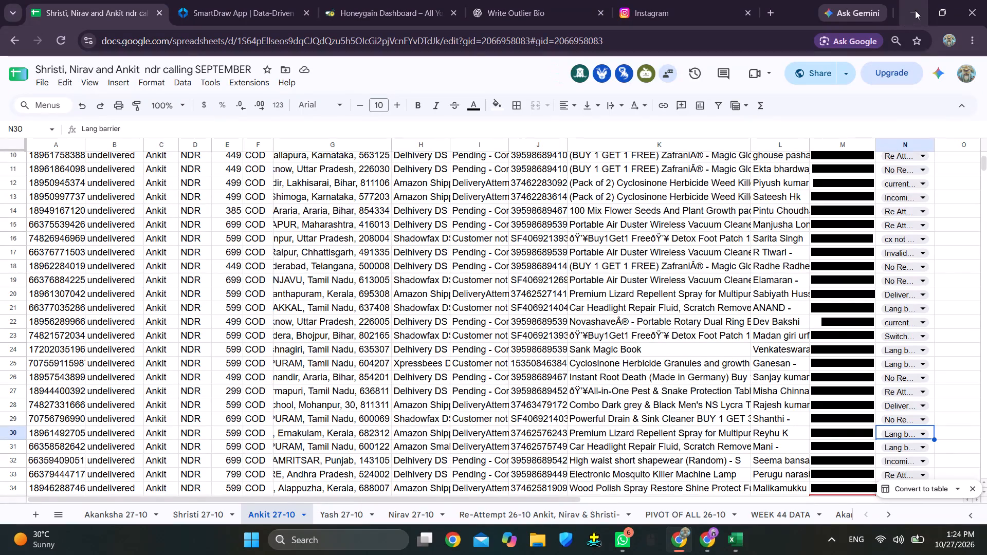
left_click(375, 9)
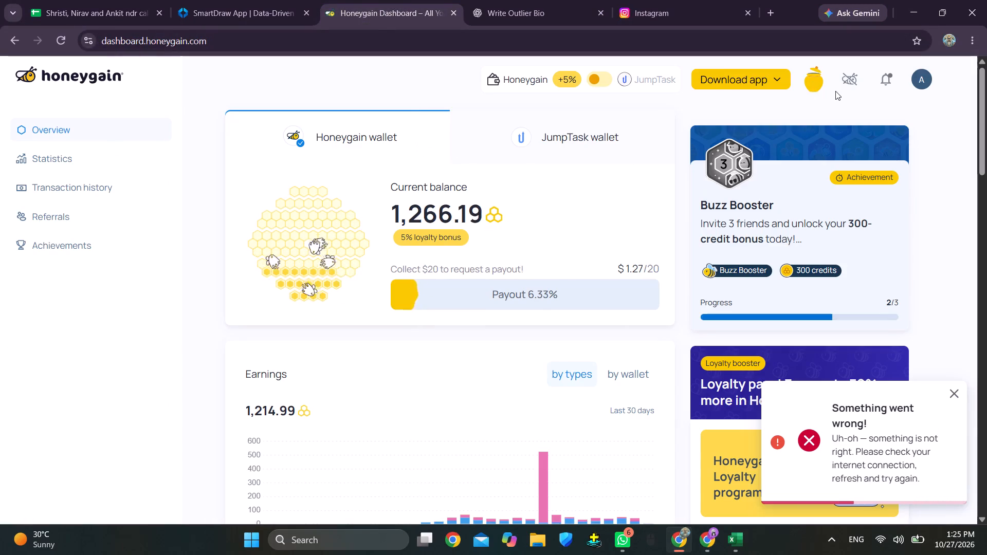
left_click(819, 85)
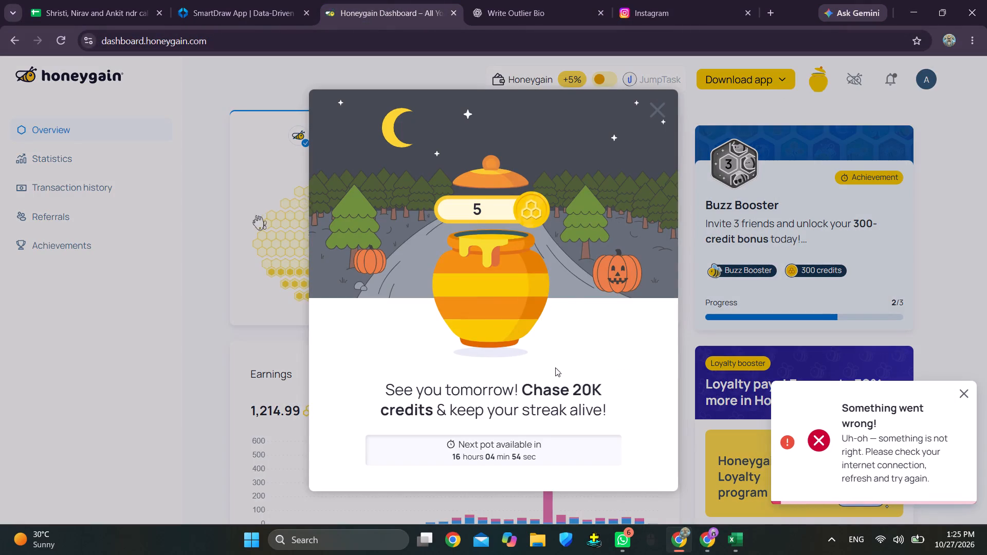
left_click(662, 105)
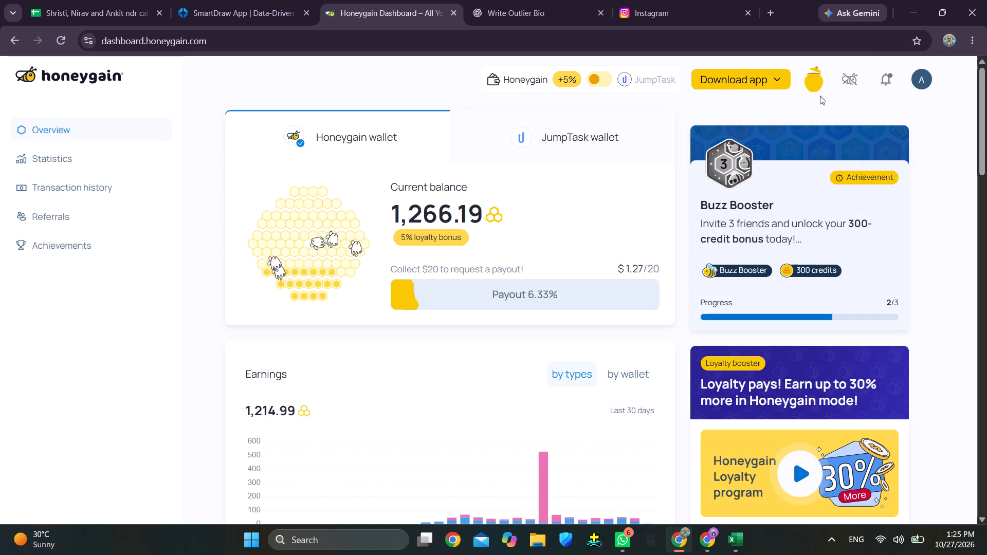
left_click(917, 13)
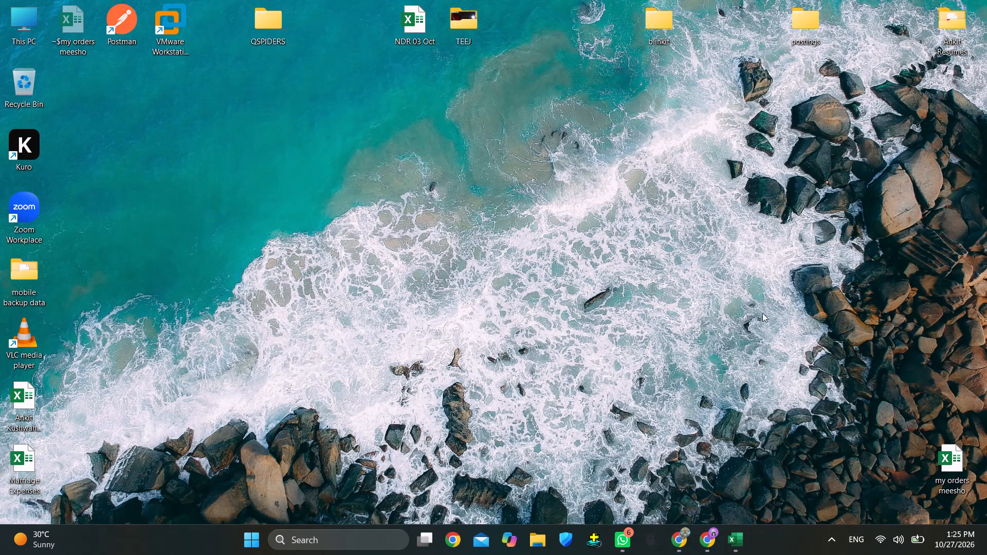